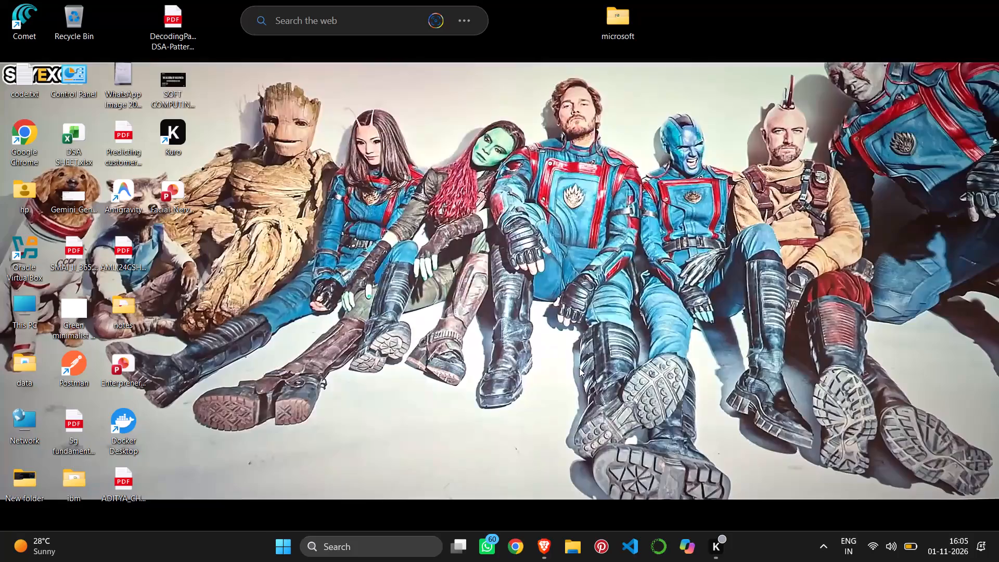
Find and open the workbook fees jul to sep 26.xlsx, dismiss the circular reference warning, and maximize its window.
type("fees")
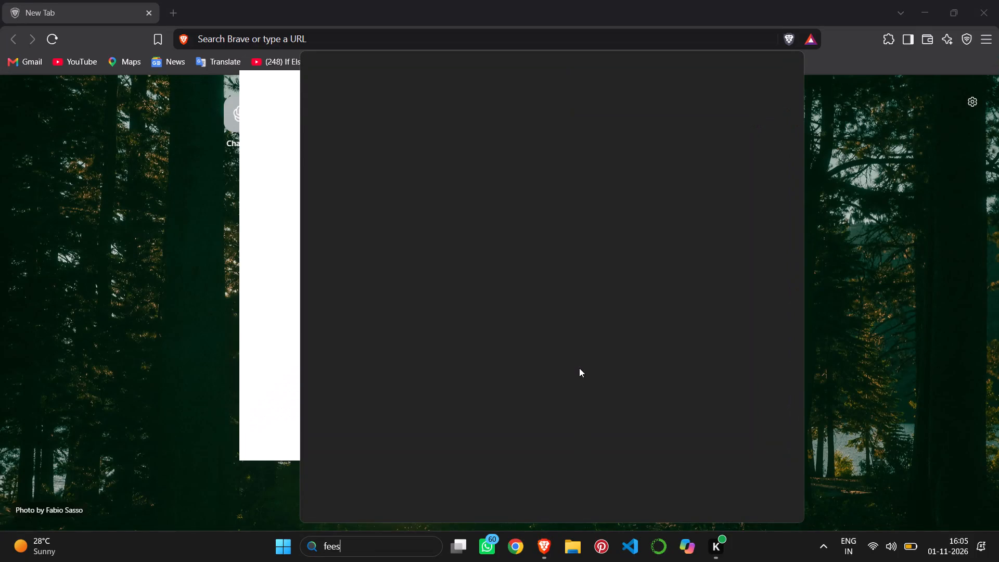
left_click(978, 10)
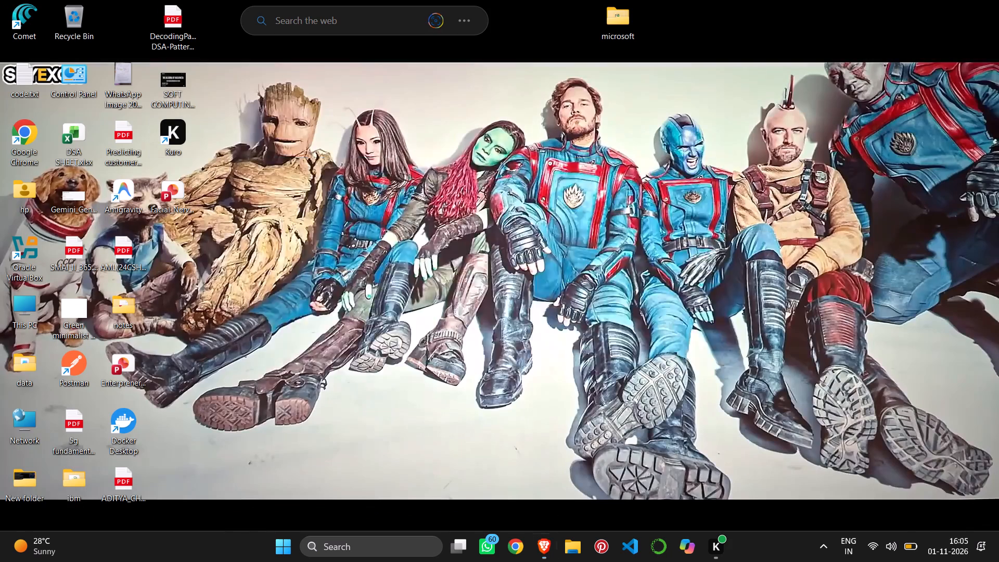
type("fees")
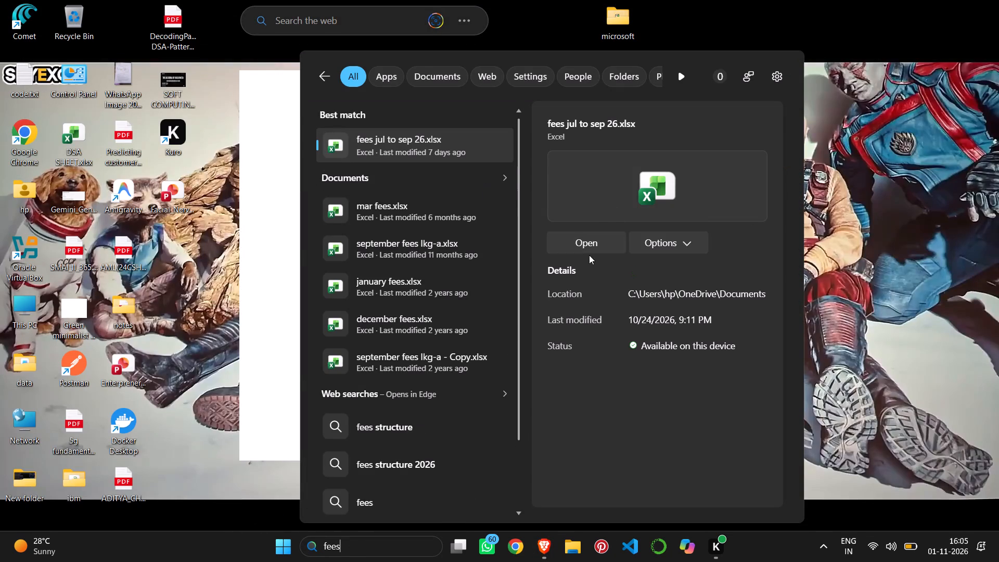
left_click(594, 242)
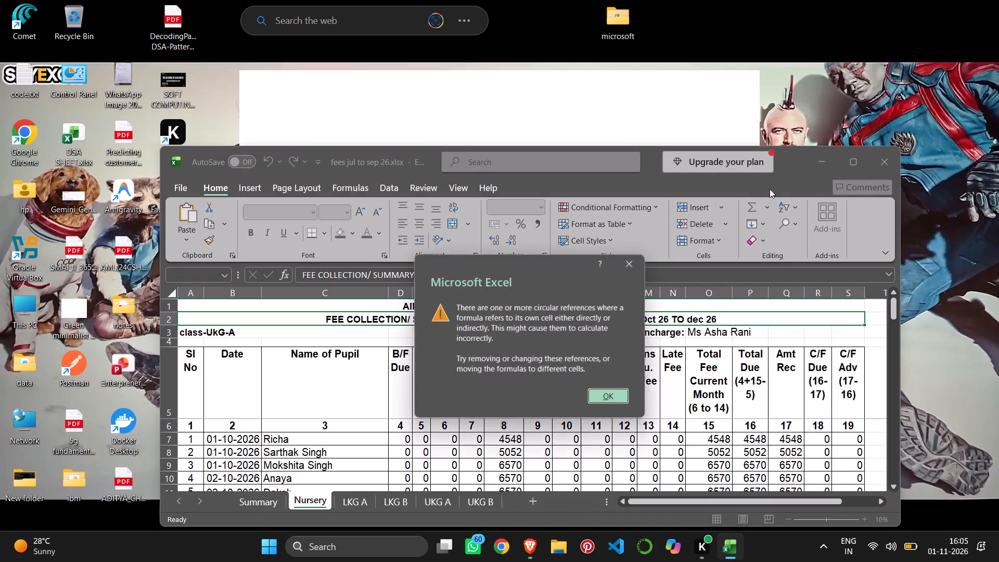
left_click(602, 384)
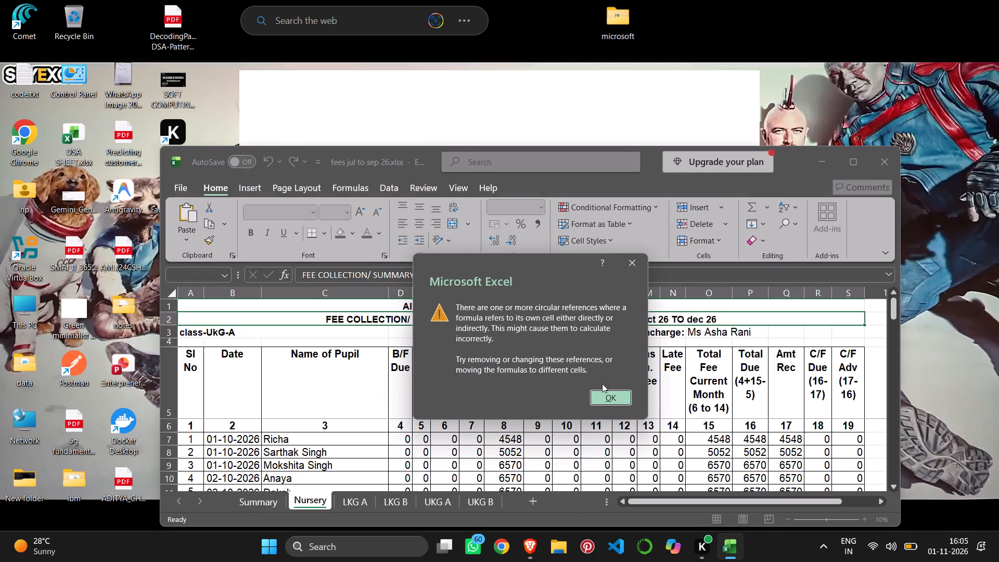
left_click(606, 393)
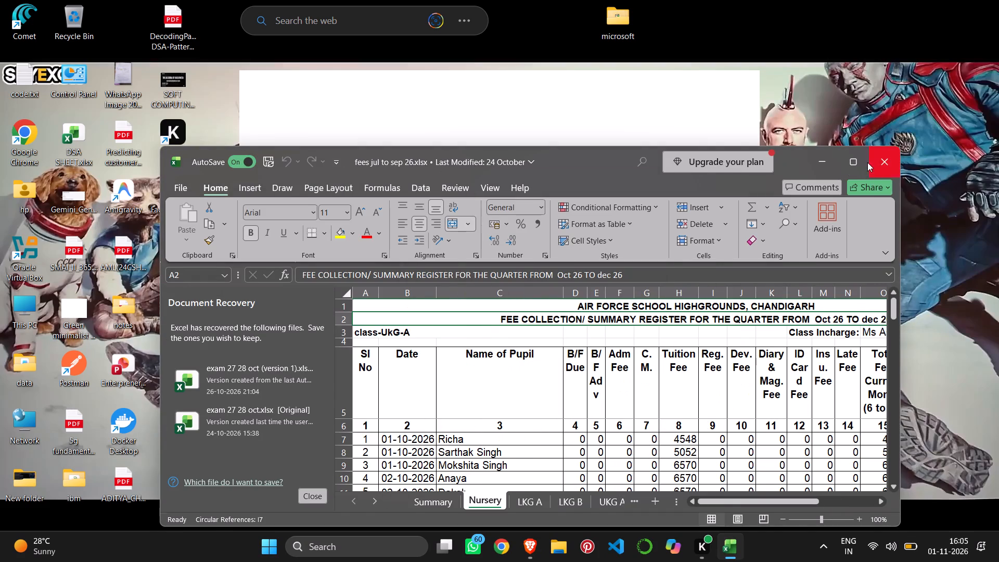
left_click(841, 167)
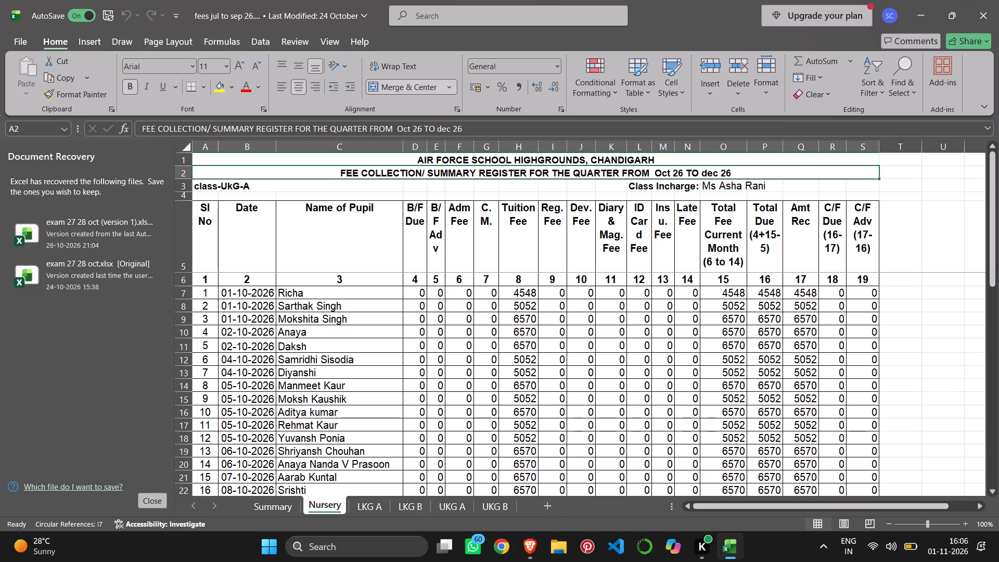
Look through the Nursery sheet's pupil rows and totals, and select the empty Date cell for Sl No 31.
scroll(337, 408, "down", 1)
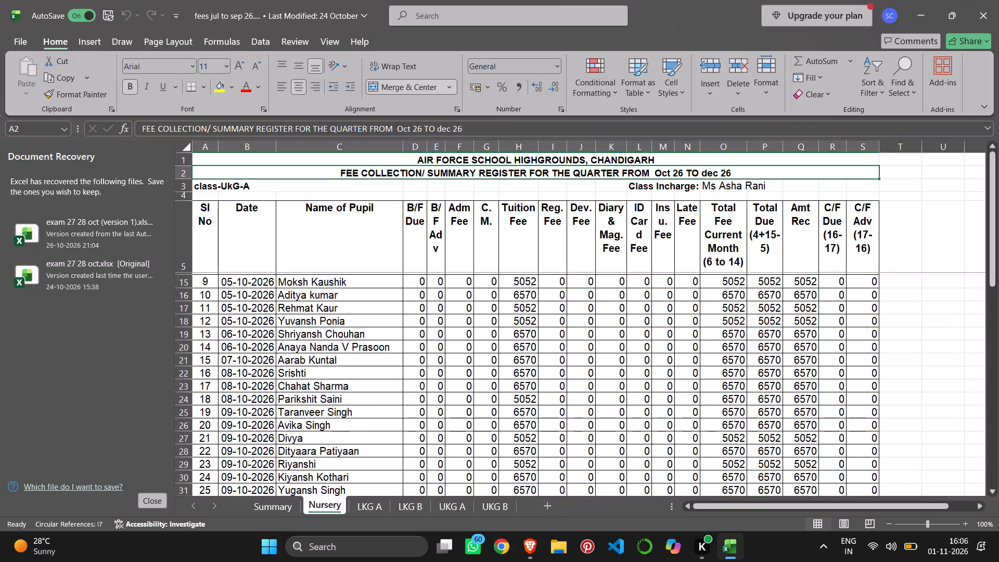
scroll(337, 408, "down", 5)
scroll(337, 408, "up", 2)
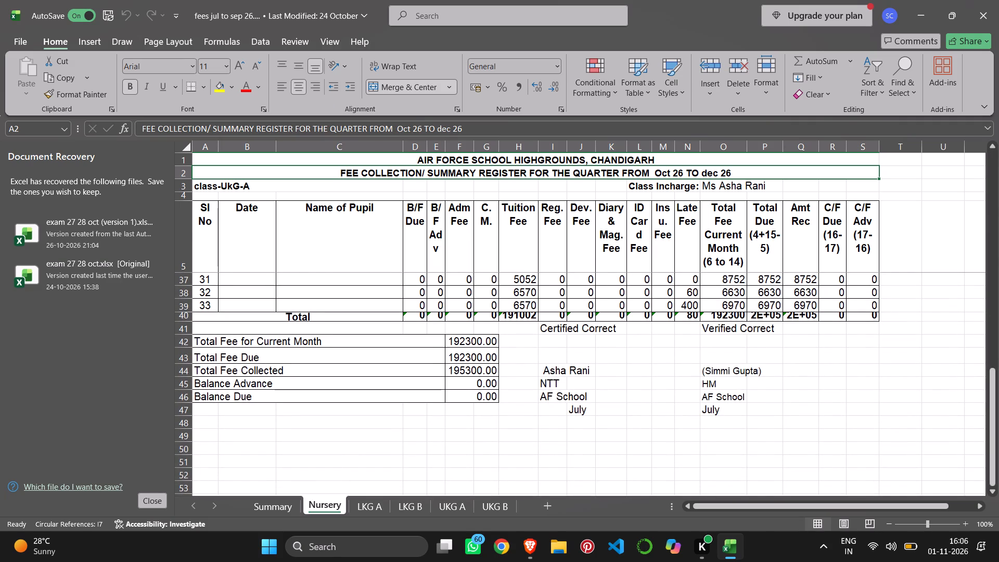
scroll(337, 408, "up", 1)
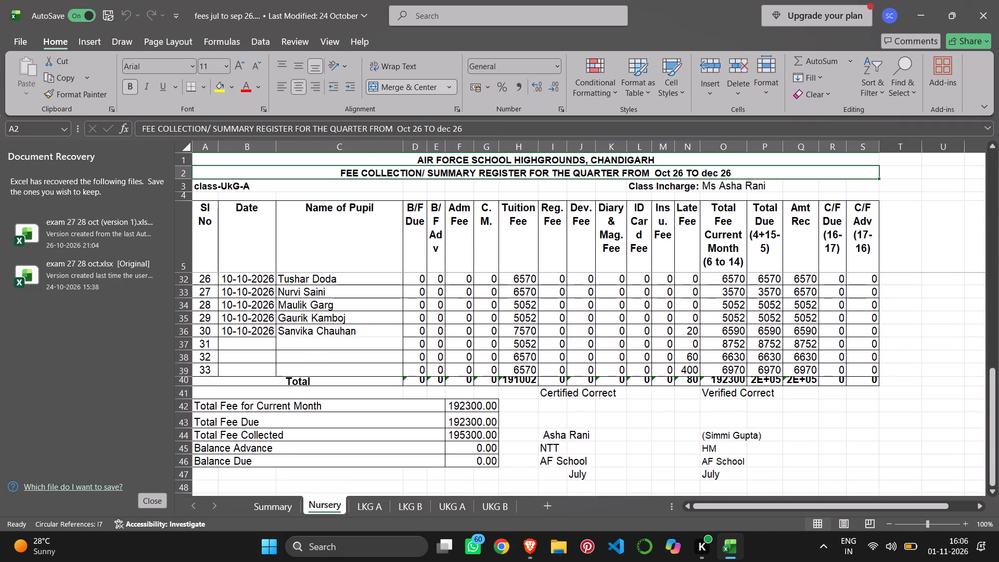
scroll(337, 408, "up", 1)
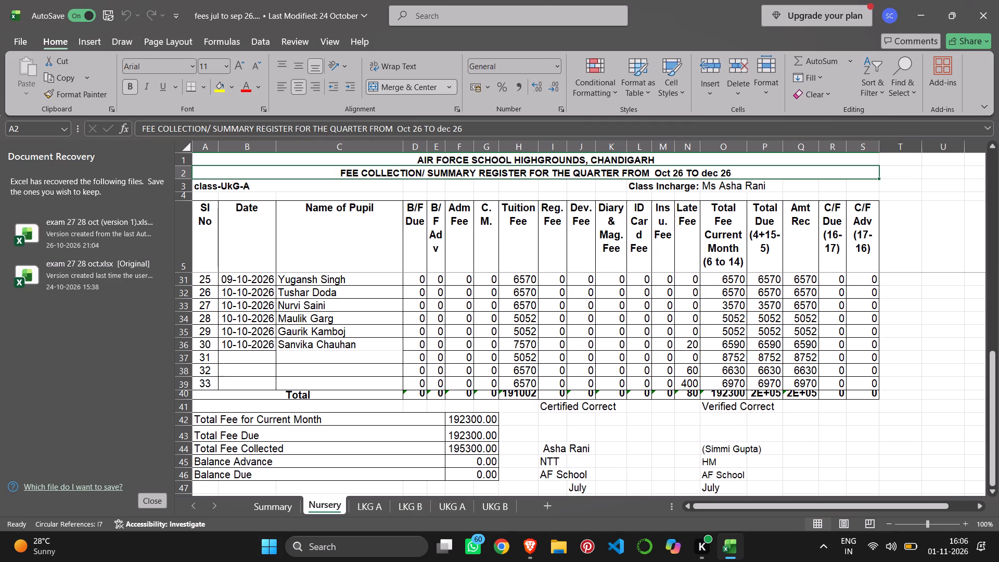
scroll(337, 408, "up", 1)
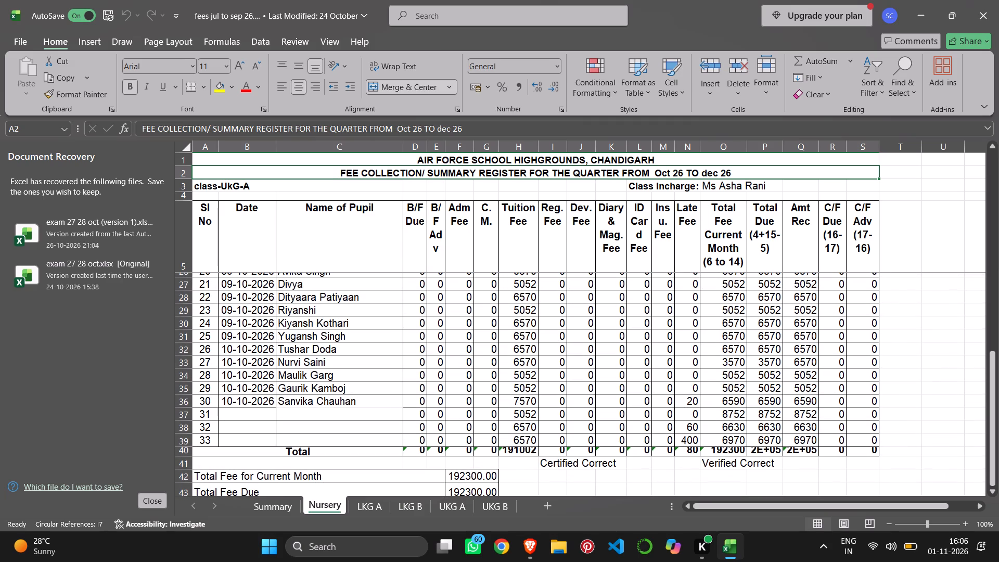
scroll(337, 408, "up", 1)
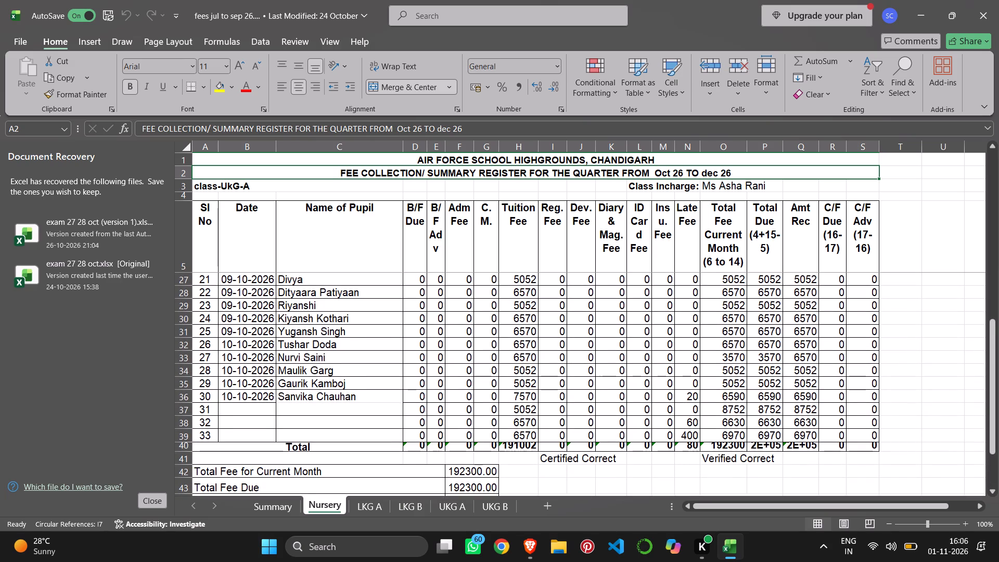
left_click(235, 407)
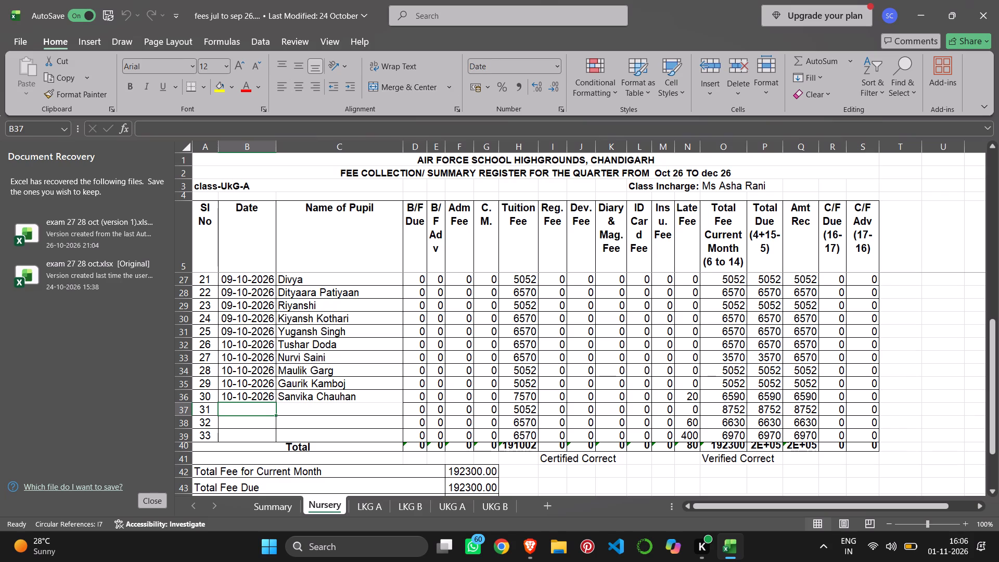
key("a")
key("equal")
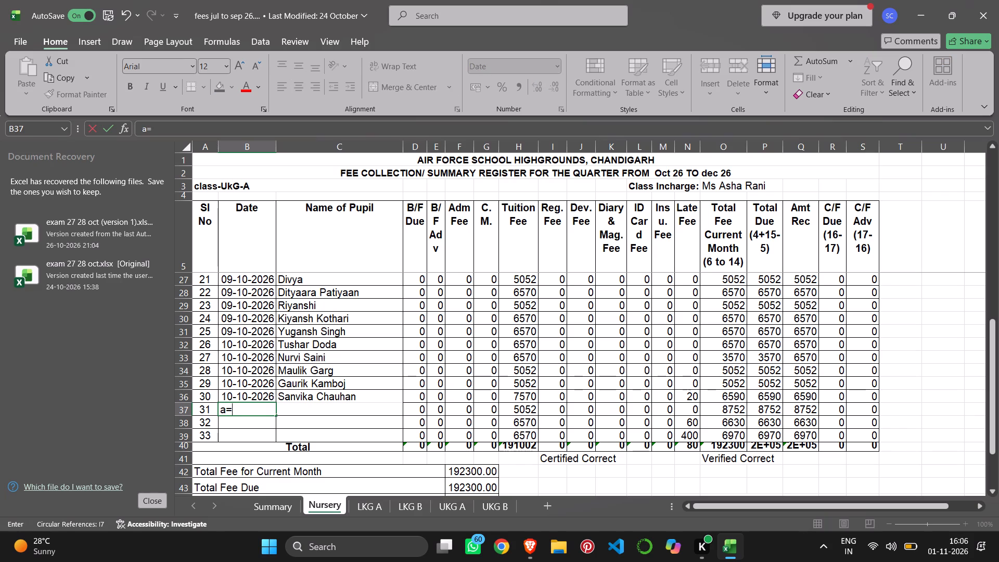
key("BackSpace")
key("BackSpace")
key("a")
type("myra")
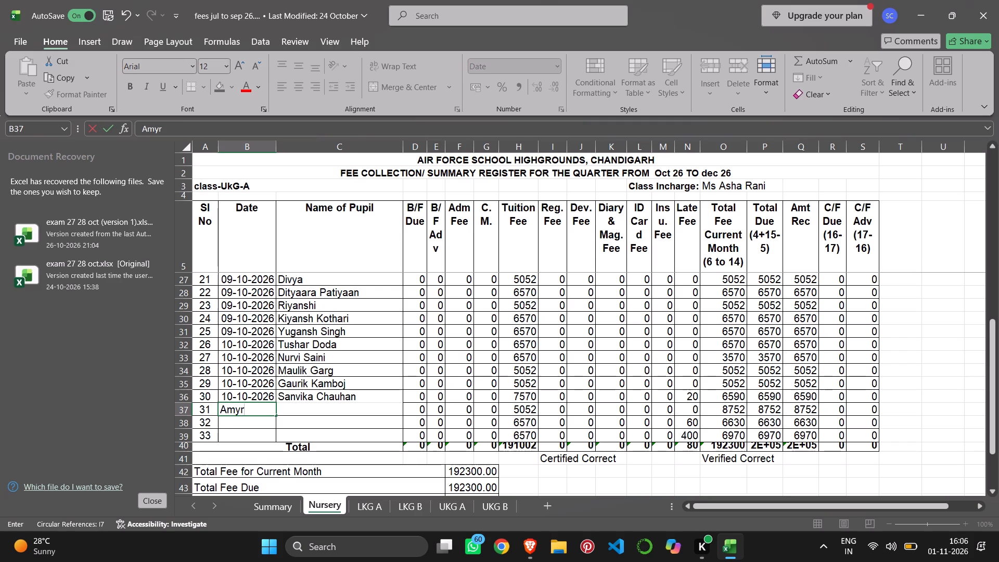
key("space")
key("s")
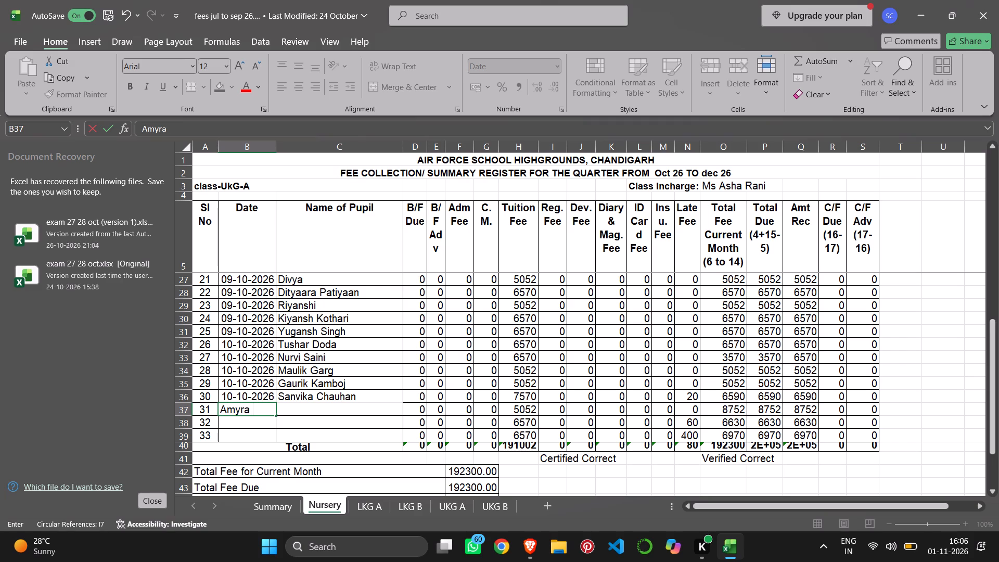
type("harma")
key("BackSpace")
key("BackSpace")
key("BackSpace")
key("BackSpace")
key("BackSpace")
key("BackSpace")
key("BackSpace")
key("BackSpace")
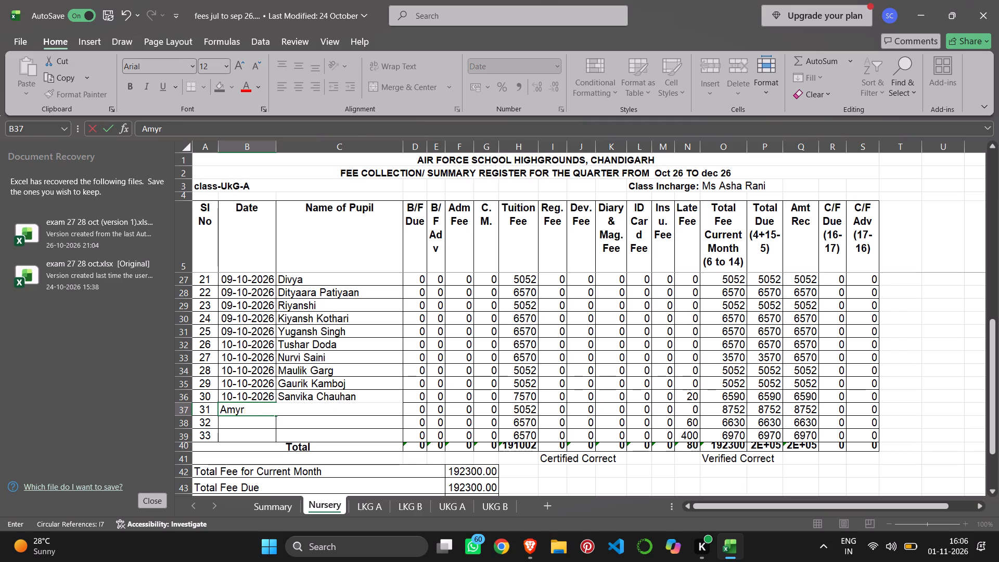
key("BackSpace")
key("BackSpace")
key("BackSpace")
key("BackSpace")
Enter 30-10-2026 as the date for Sl No 31 in the Nursery sheet.
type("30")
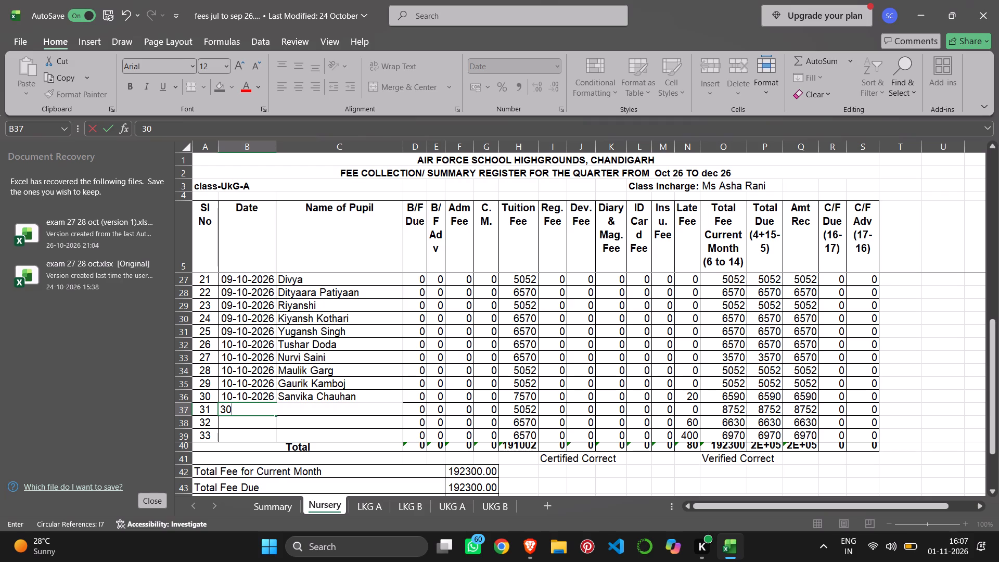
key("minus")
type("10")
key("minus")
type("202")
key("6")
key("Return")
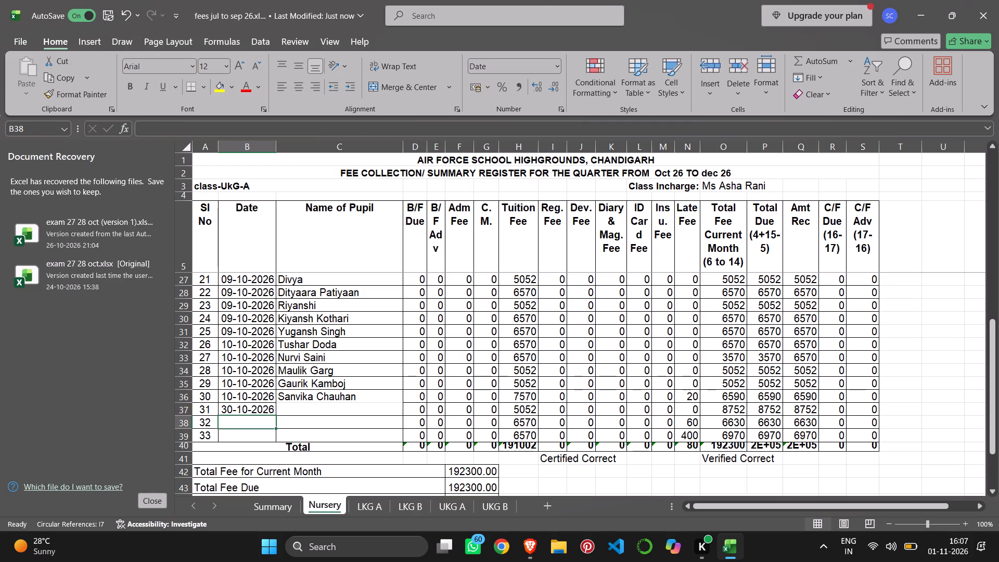
Enter the pupil's name in the Name of Pupil column for Sl No 31.
left_click(288, 411)
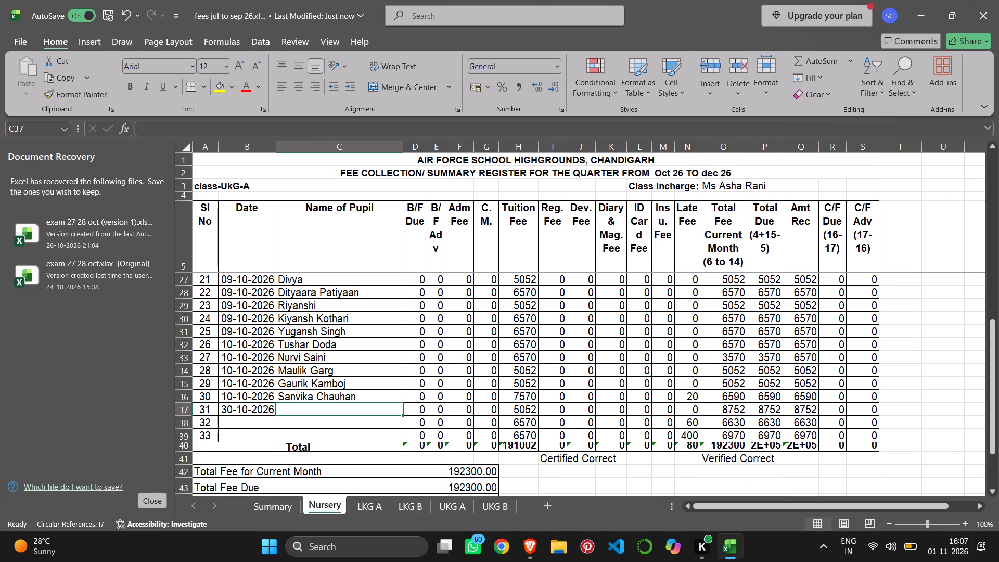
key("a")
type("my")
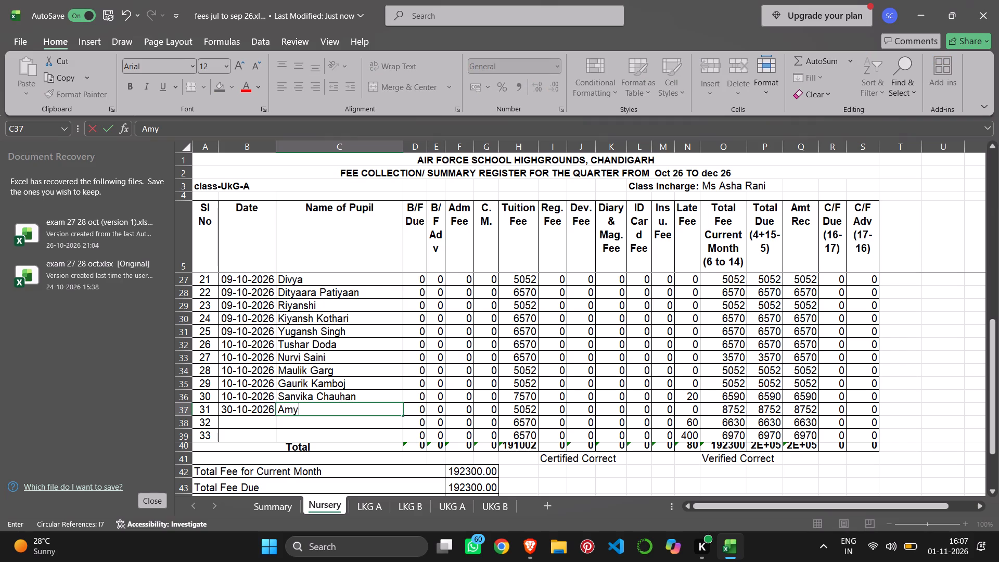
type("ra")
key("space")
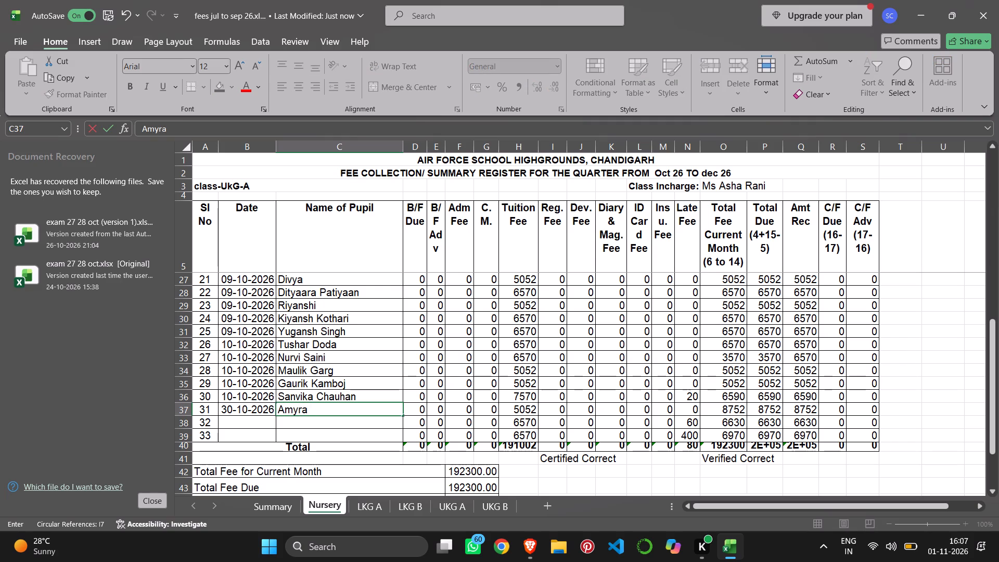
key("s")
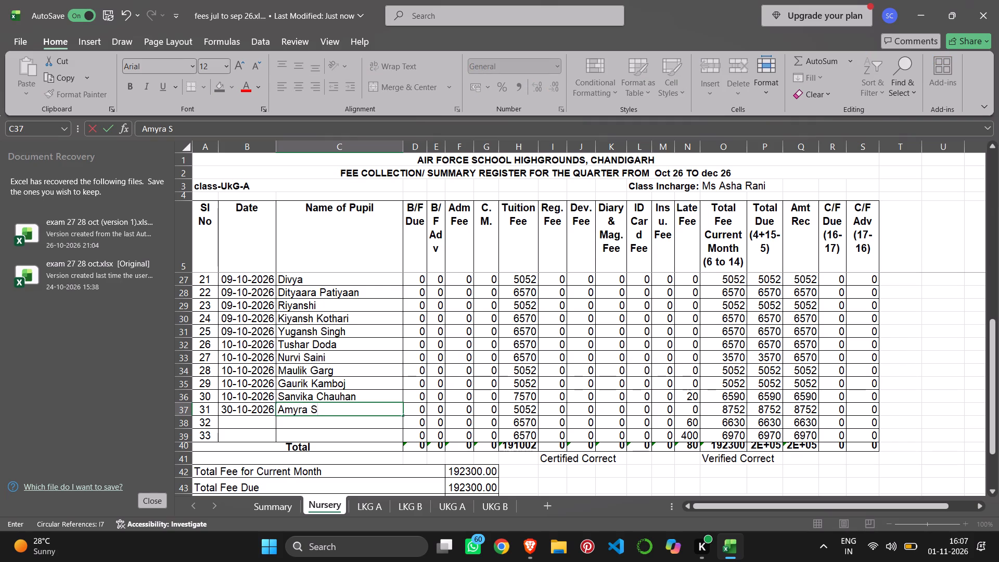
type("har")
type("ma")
left_click(514, 412)
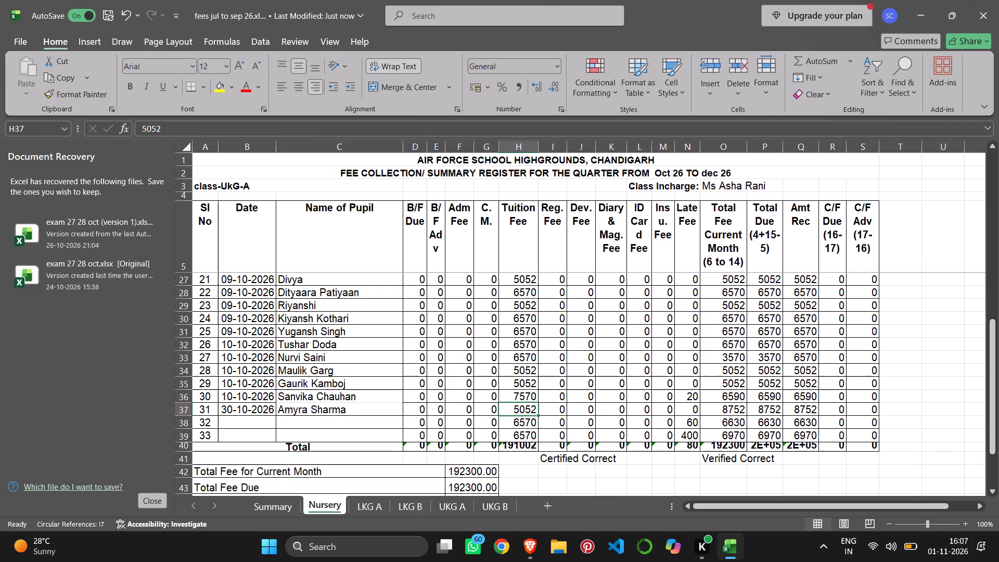
Set the Tuition Fee to 6570 and the Late Fee to 750 for Sl No 31 in the Nursery sheet.
key("BackSpace")
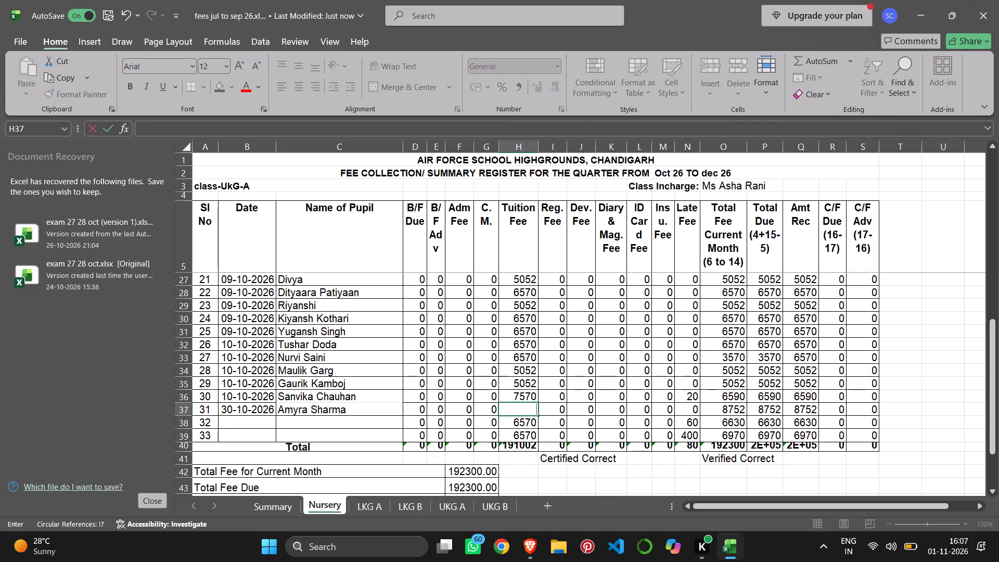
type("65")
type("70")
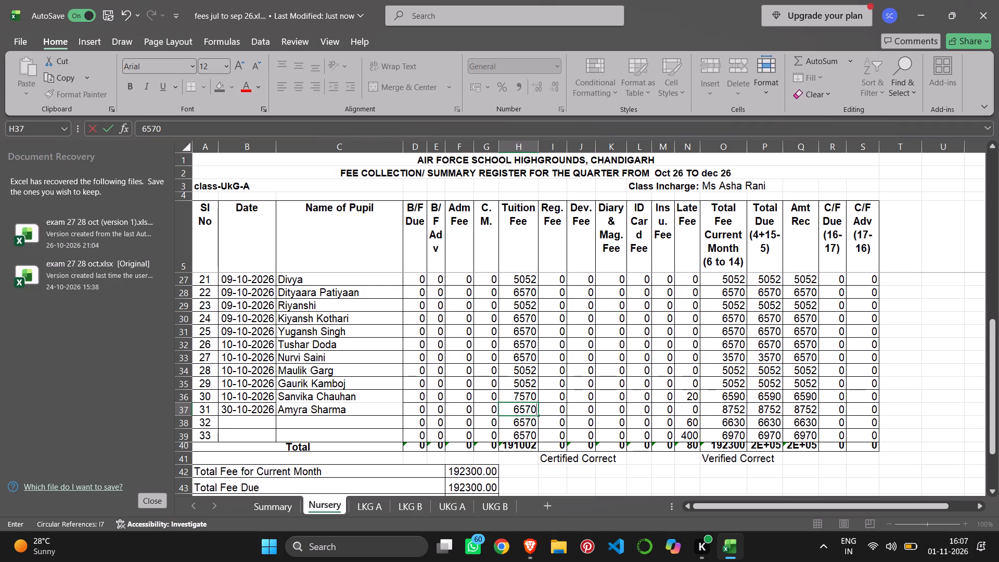
left_click(696, 413)
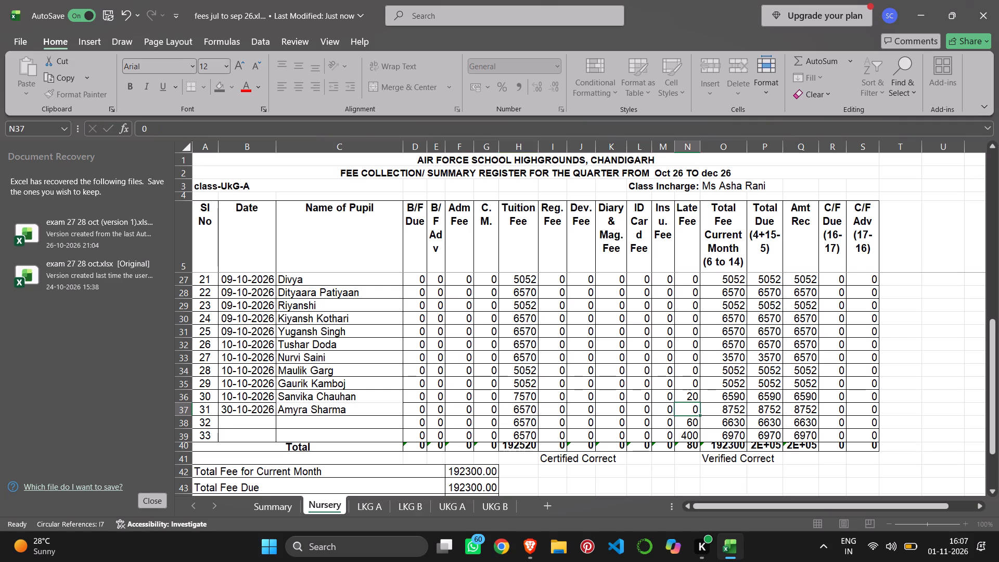
key("BackSpace")
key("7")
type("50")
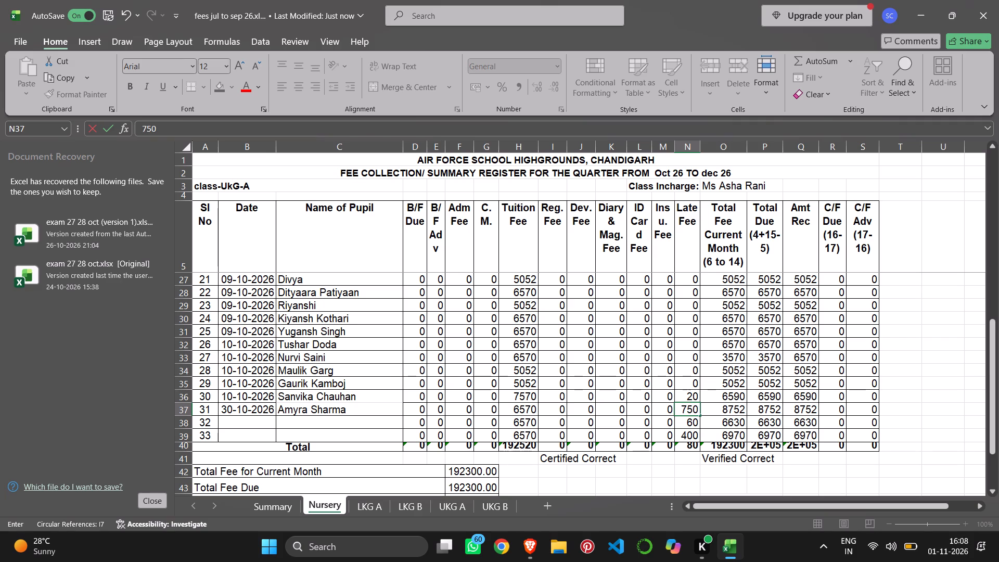
Set the Total Fee Current Month for Sl No 31 to 6570.
left_click(730, 407)
key("BackSpace")
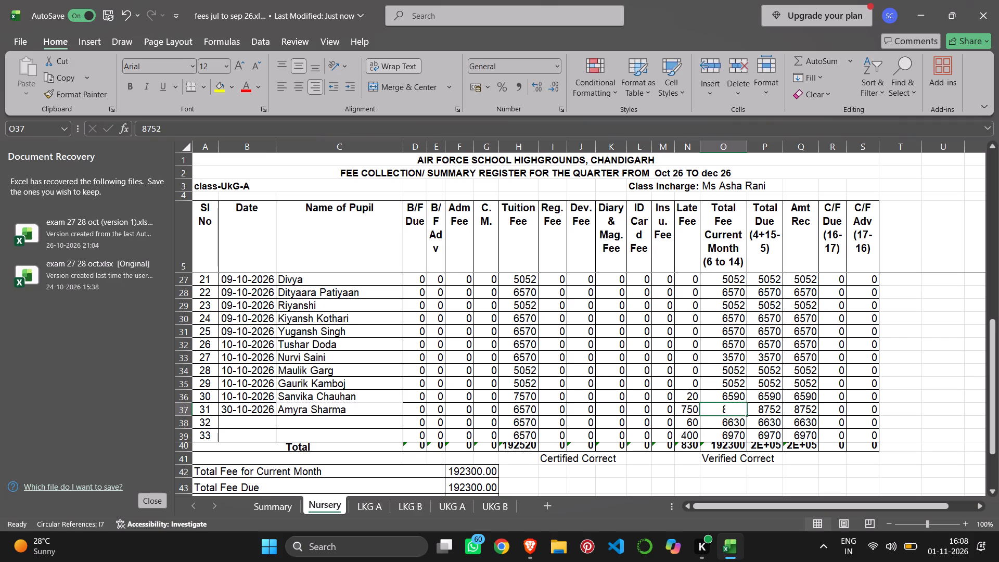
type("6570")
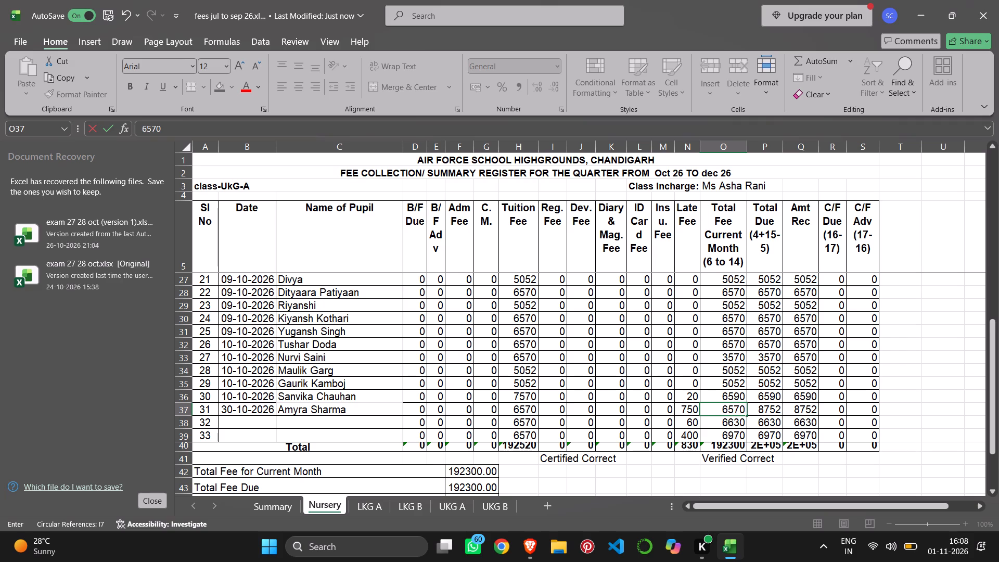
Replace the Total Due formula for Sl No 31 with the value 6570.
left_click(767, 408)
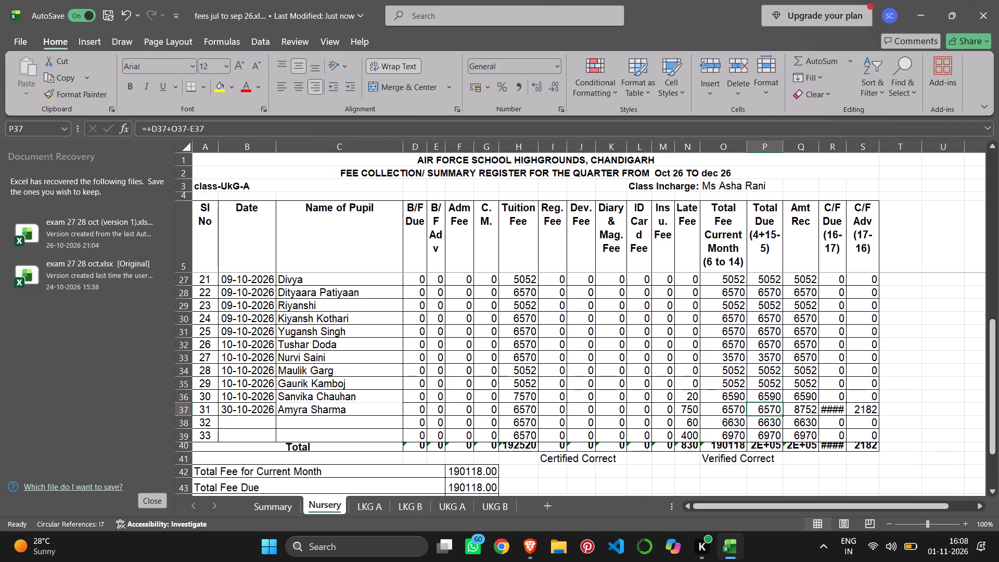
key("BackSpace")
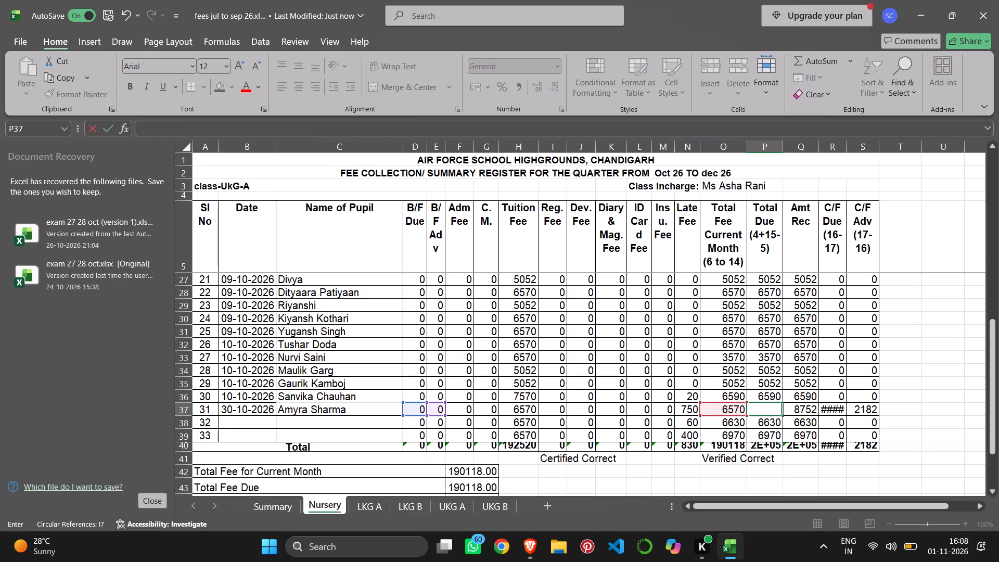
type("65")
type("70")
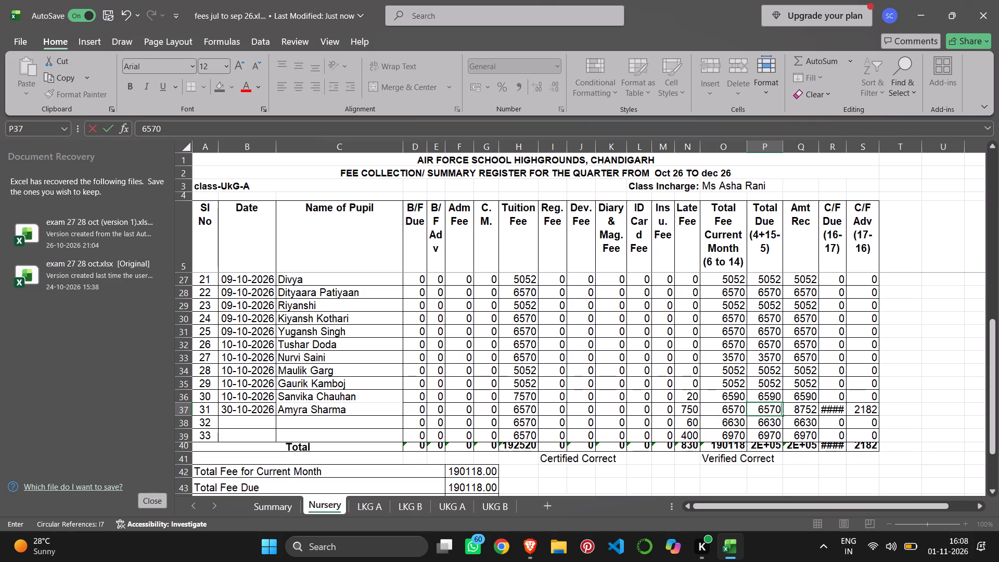
Replace the C/F Due formula for Sl No 31 with 8752 and clear that row's C/F Adv cell.
left_click(830, 412)
key("BackSpace")
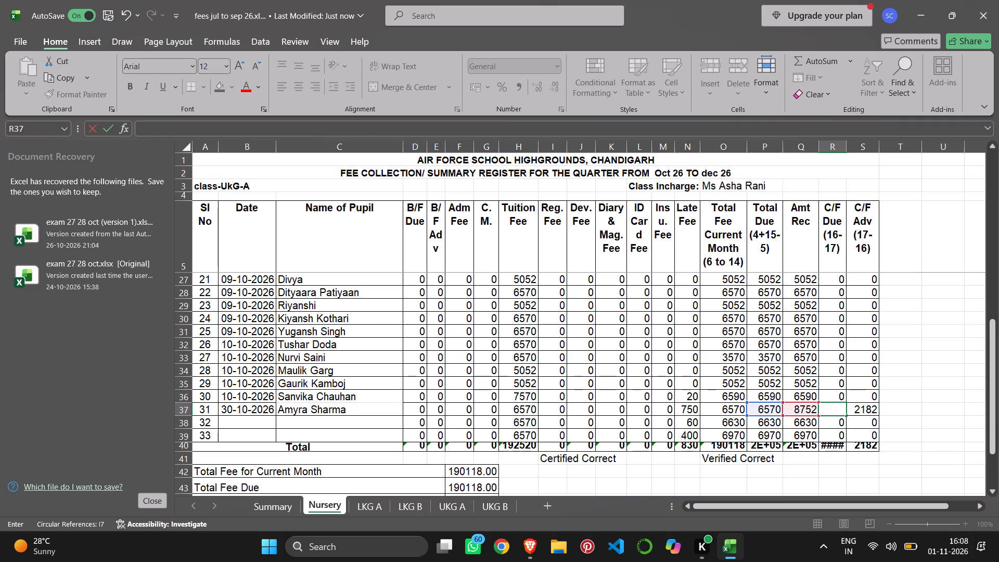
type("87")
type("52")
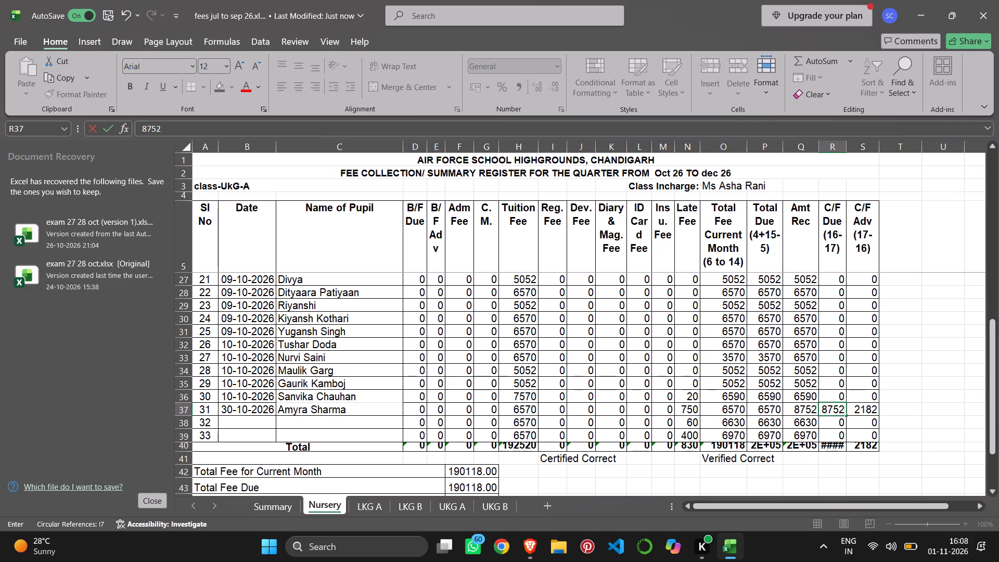
left_click(867, 408)
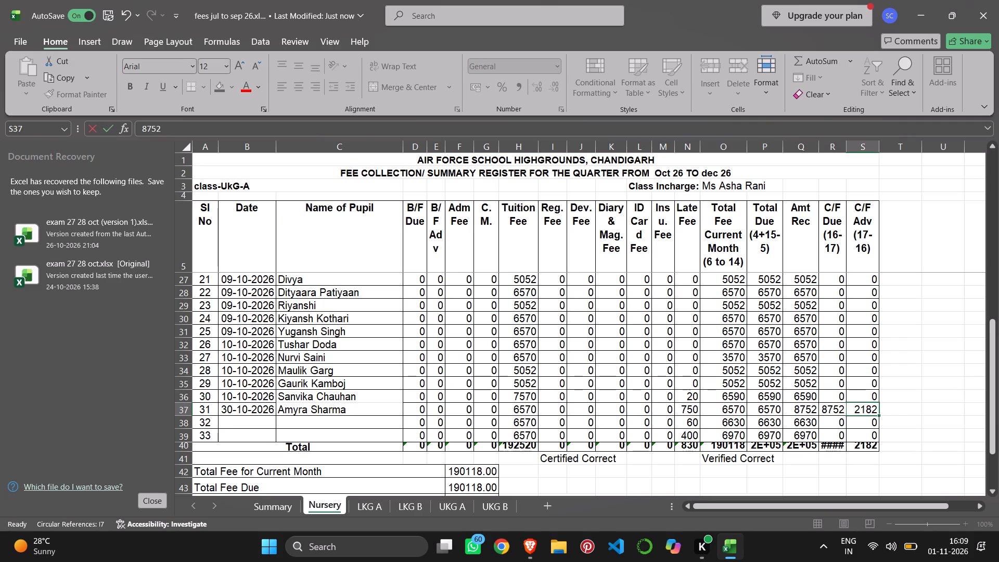
key("BackSpace")
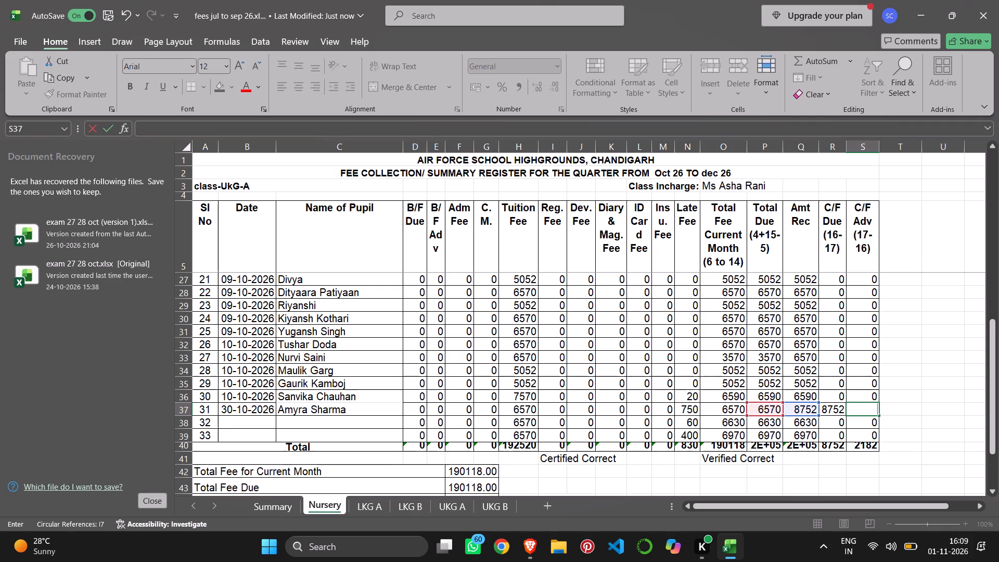
left_click(763, 413)
key("BackSpace")
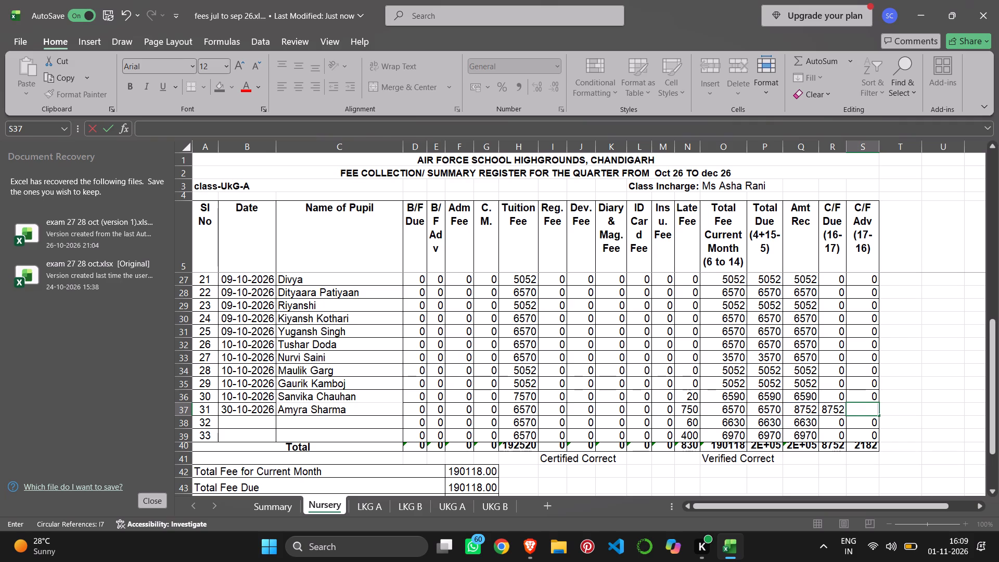
Set the Total Due for Sl No 31 to 8752.
left_click(767, 407)
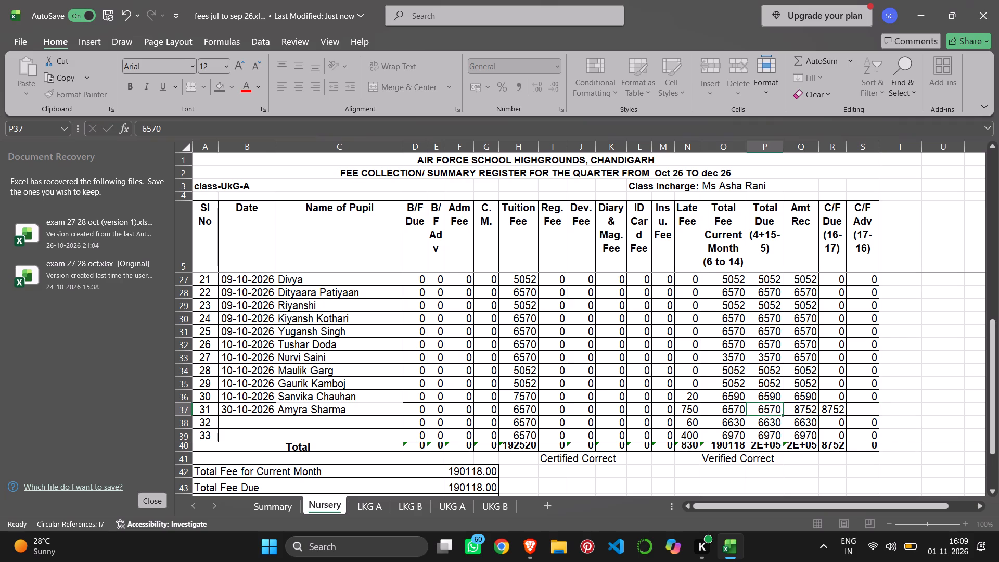
key("BackSpace")
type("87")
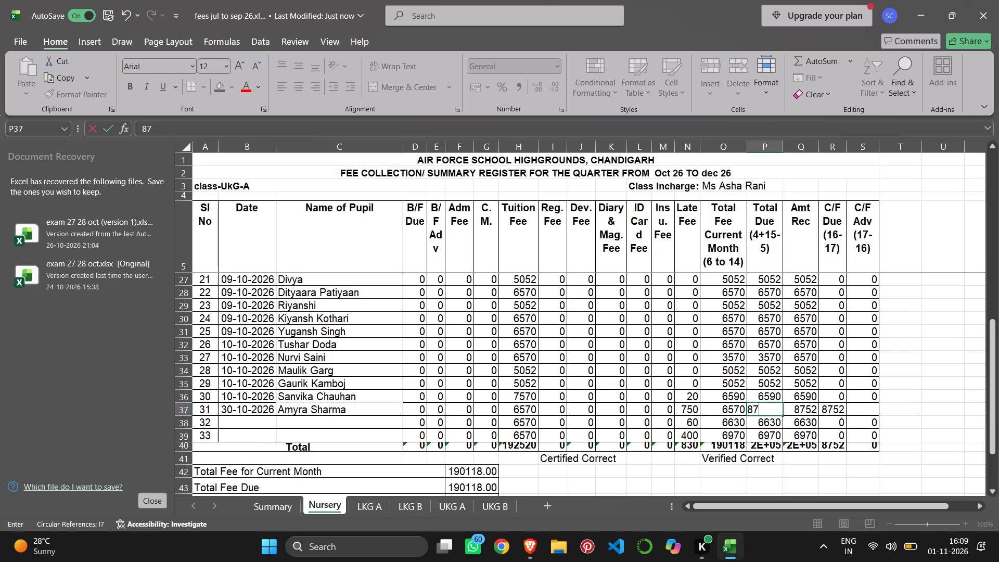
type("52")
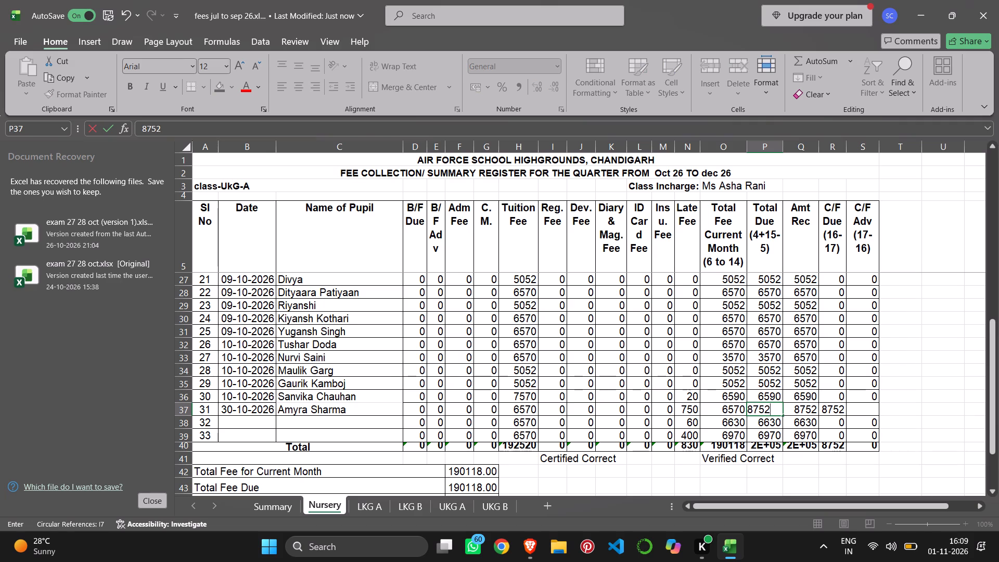
Set the Tuition Fee to 0 for the unnamed rows Sl No 32 and 33.
scroll(563, 440, "down", 1)
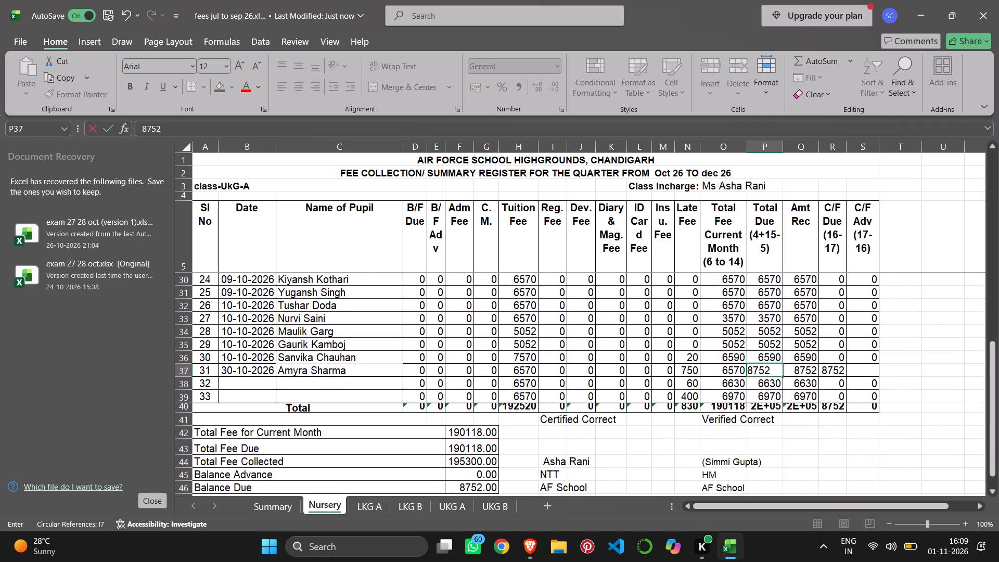
left_click(519, 385)
key("BackSpace")
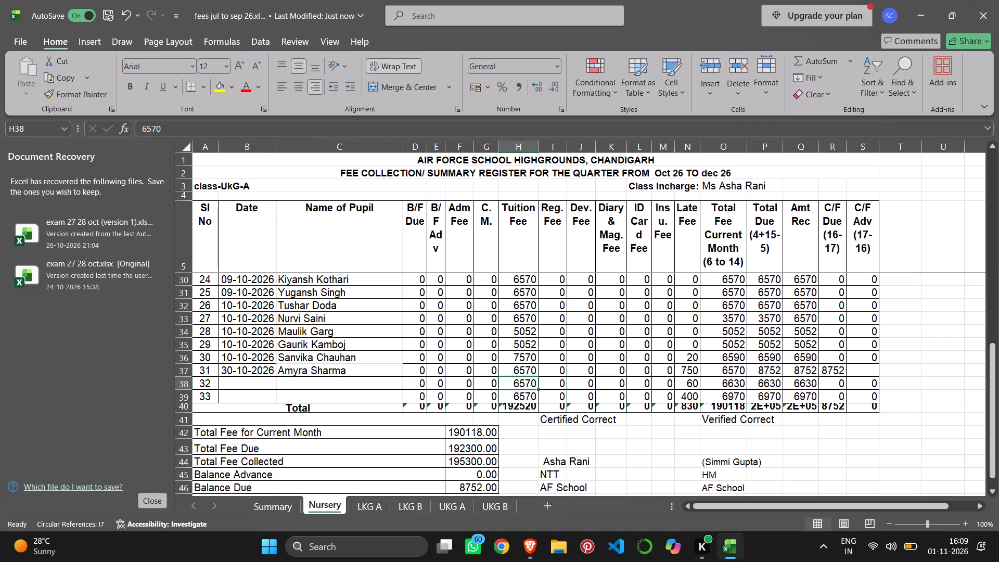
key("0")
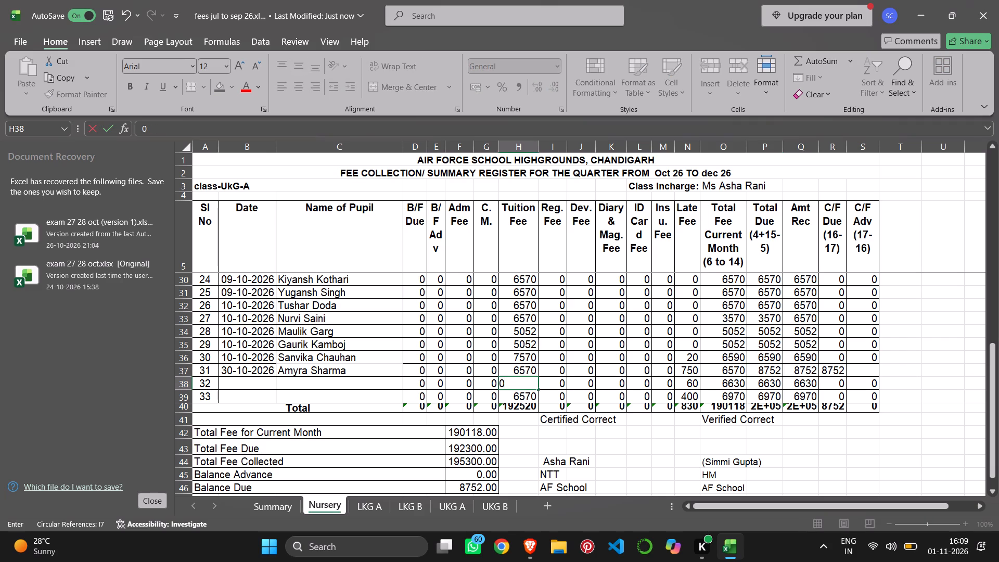
left_click(524, 395)
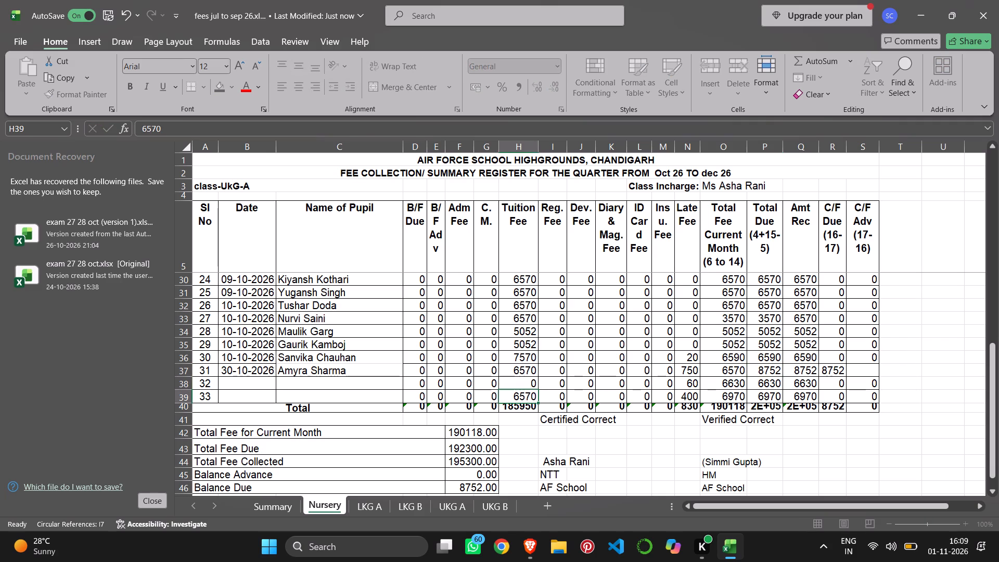
key("BackSpace")
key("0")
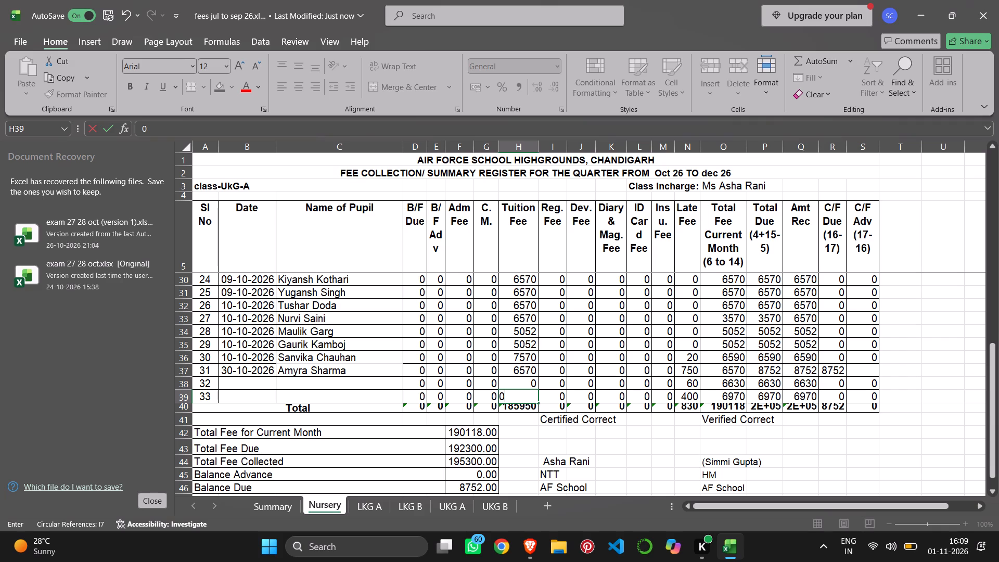
Clear the Late Fee for Sl No 32.
left_click(693, 381)
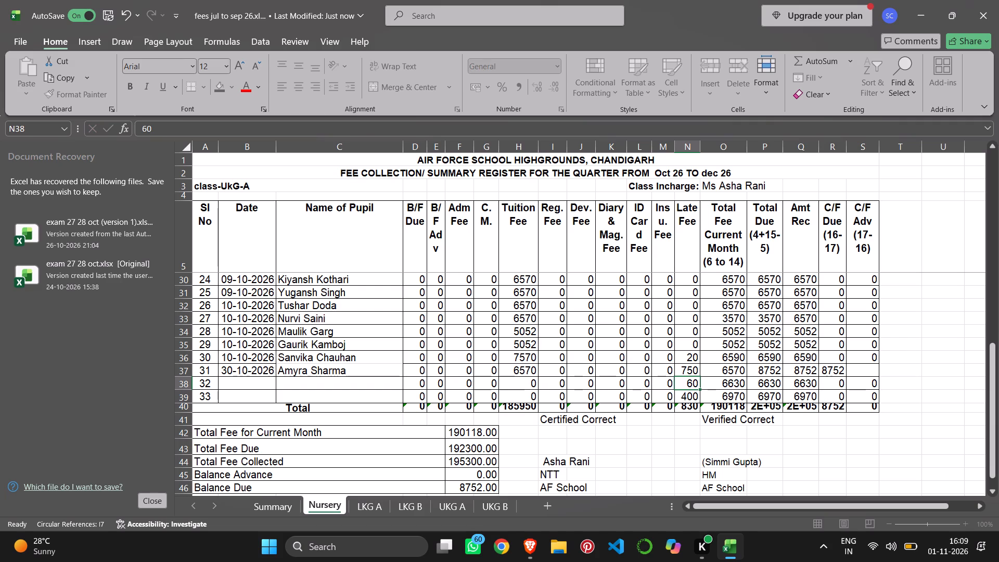
key("BackSpace")
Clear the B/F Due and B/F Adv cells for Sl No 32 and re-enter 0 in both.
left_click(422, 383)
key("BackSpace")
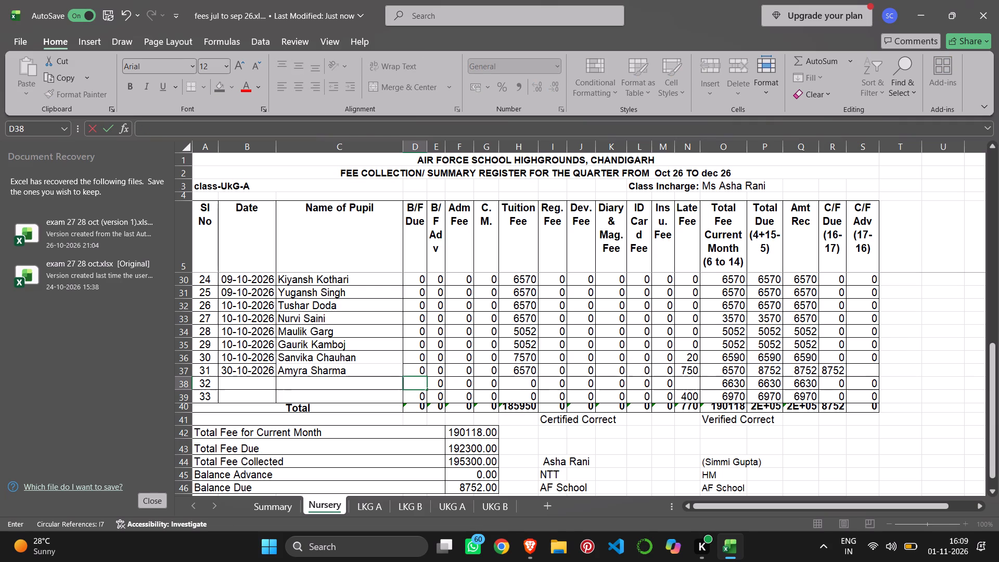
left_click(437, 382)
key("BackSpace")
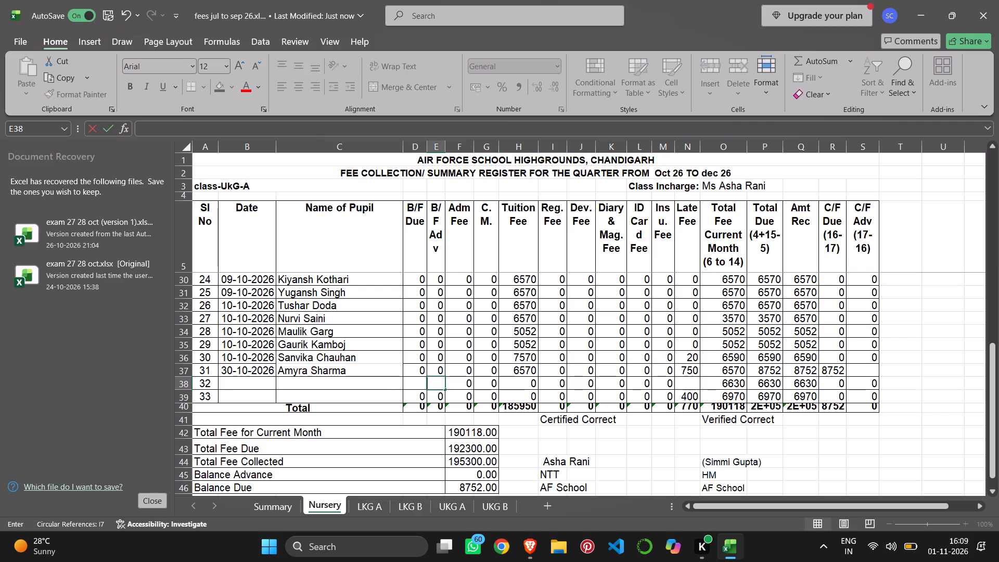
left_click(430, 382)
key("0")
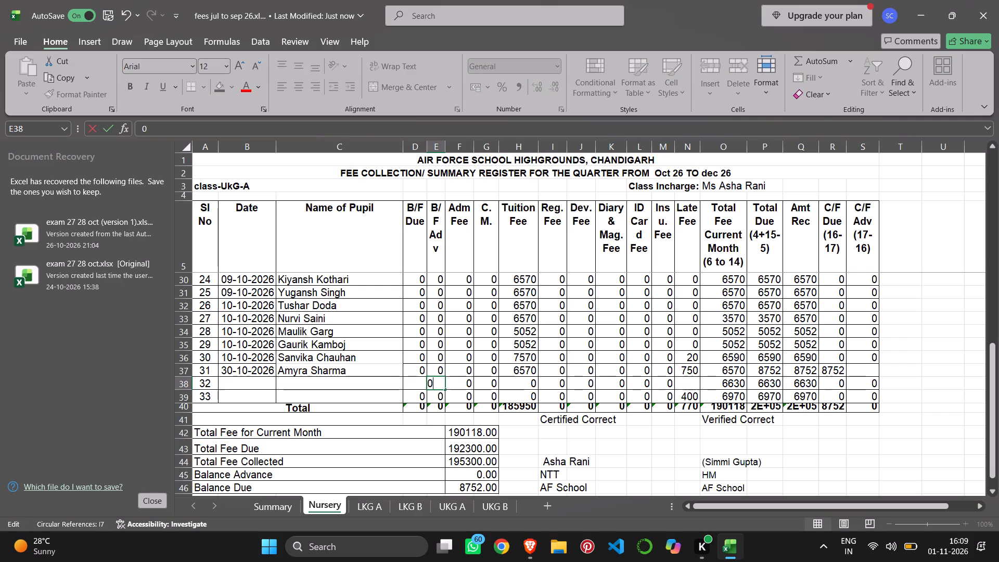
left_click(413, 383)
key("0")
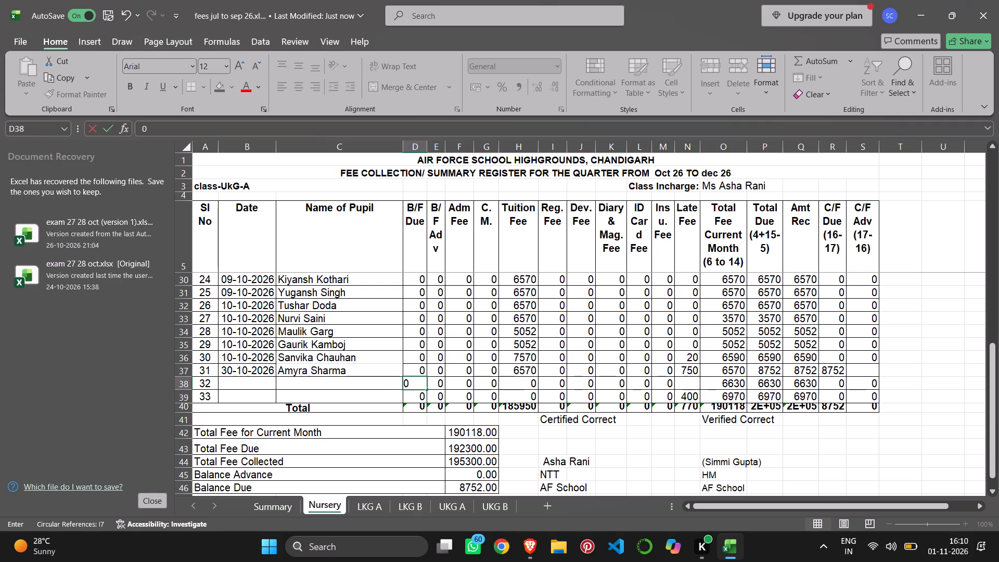
Set the Total Fee Current Month to 0 for Sl No 32 and 33.
left_click(726, 384)
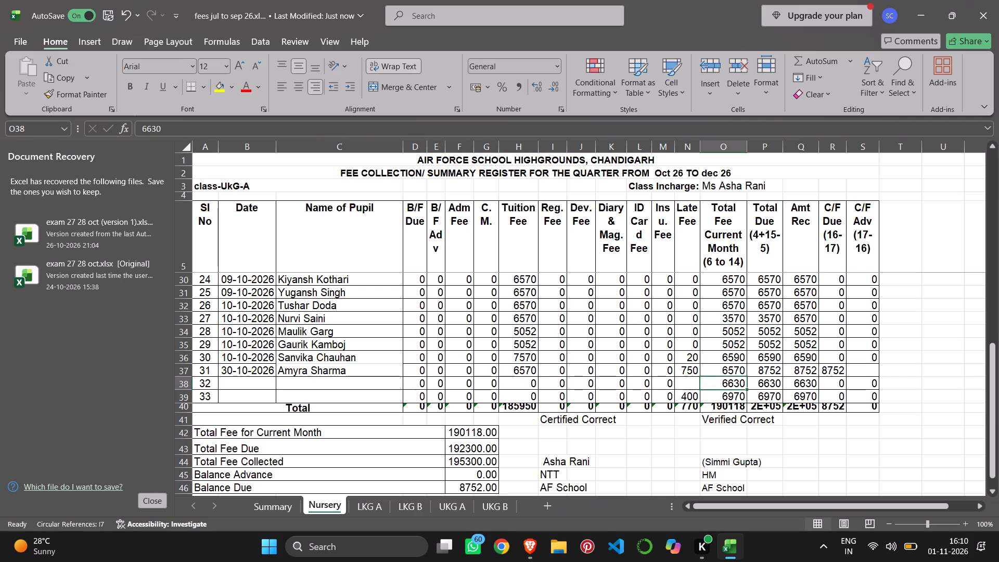
key("BackSpace")
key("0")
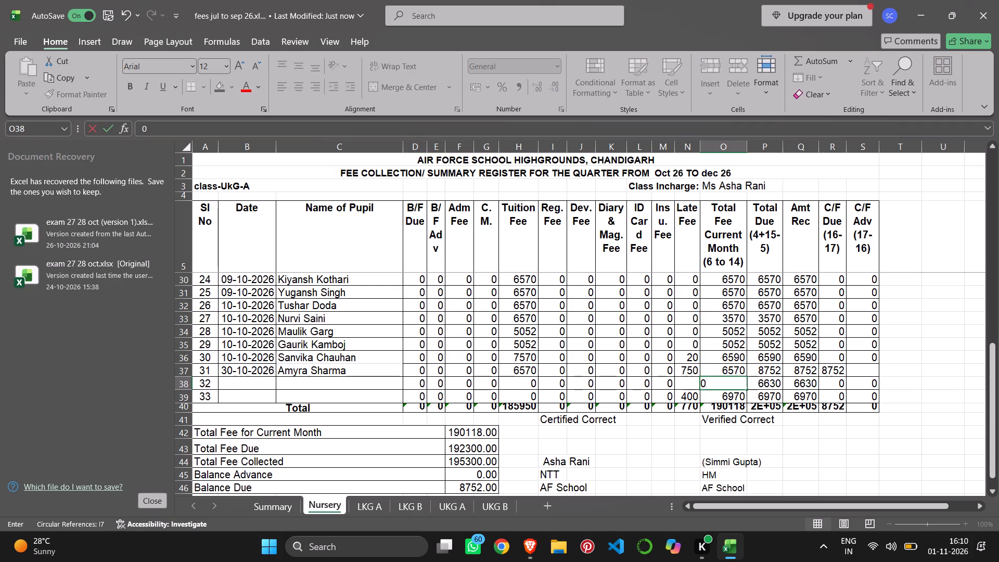
left_click(734, 398)
key("BackSpace")
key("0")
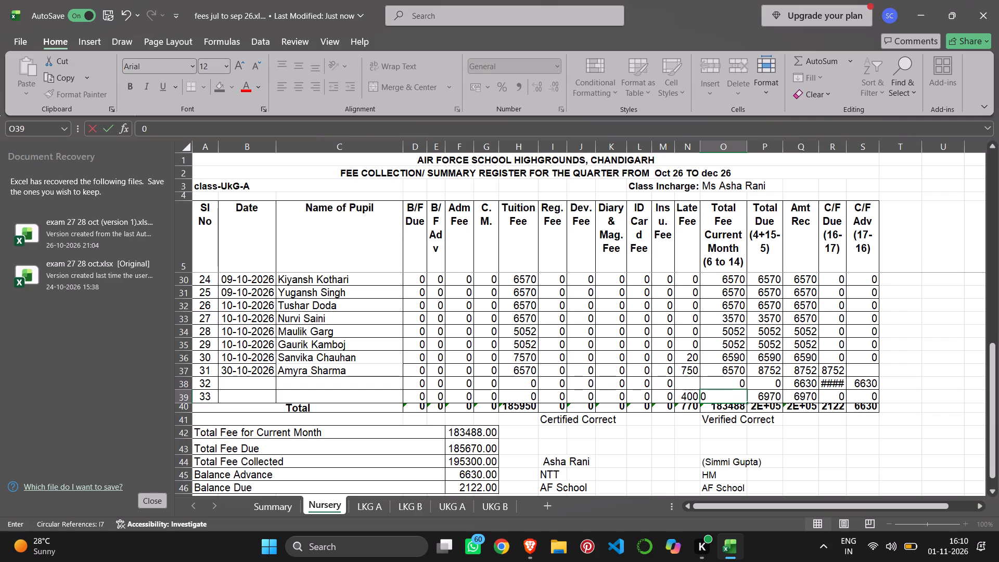
Replace the Total Due formula for the unnamed row Sl No 33 with 0.
left_click(762, 399)
key("BackSpace")
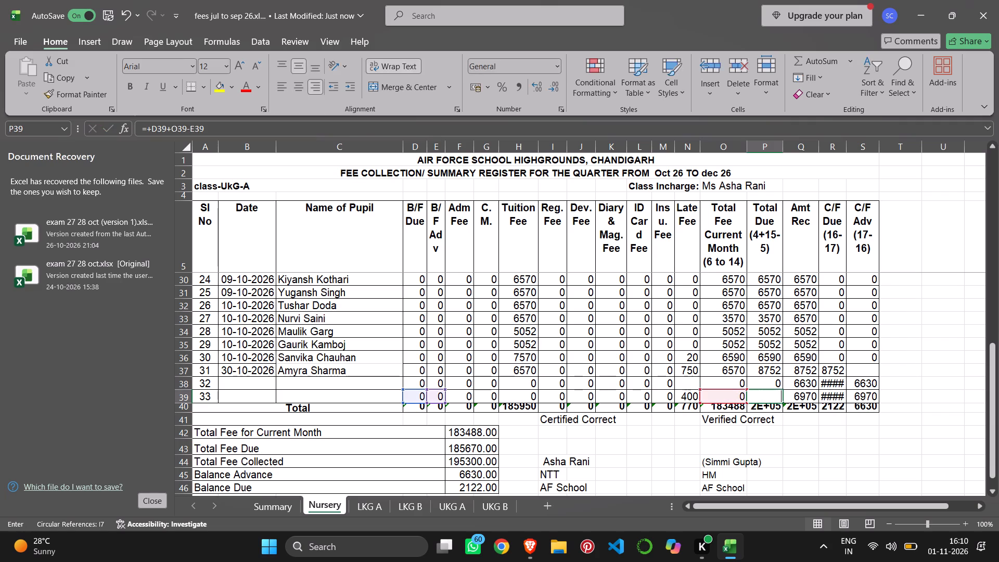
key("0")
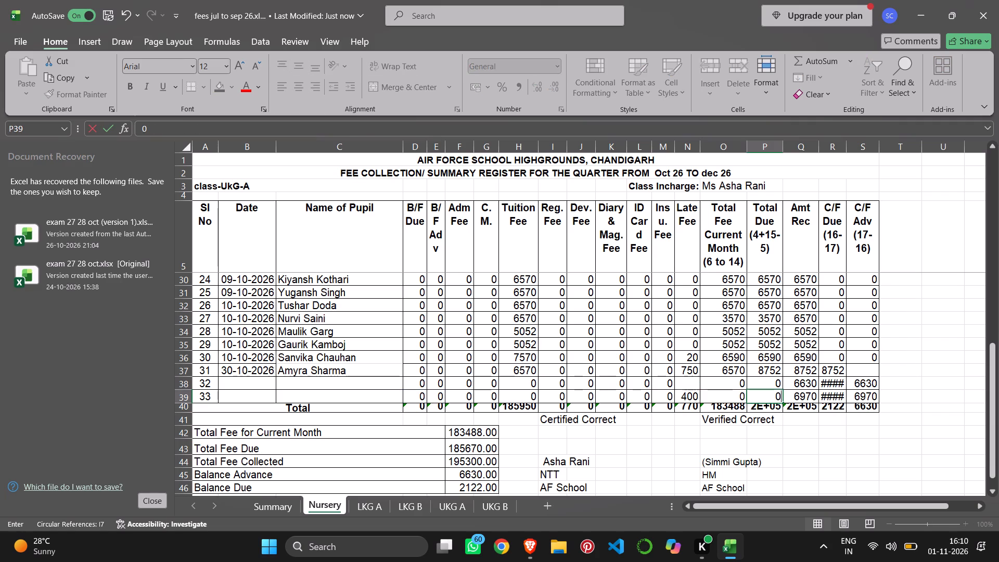
Set the Amt Rec to 0 for the unnamed rows Sl No 32 and 33.
left_click(790, 384)
key("BackSpace")
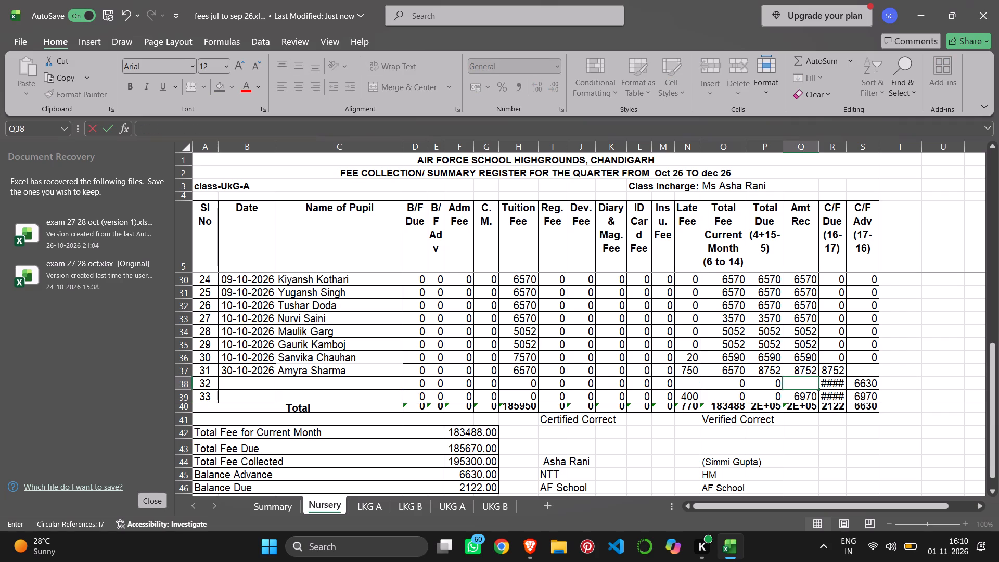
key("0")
left_click(811, 397)
key("BackSpace")
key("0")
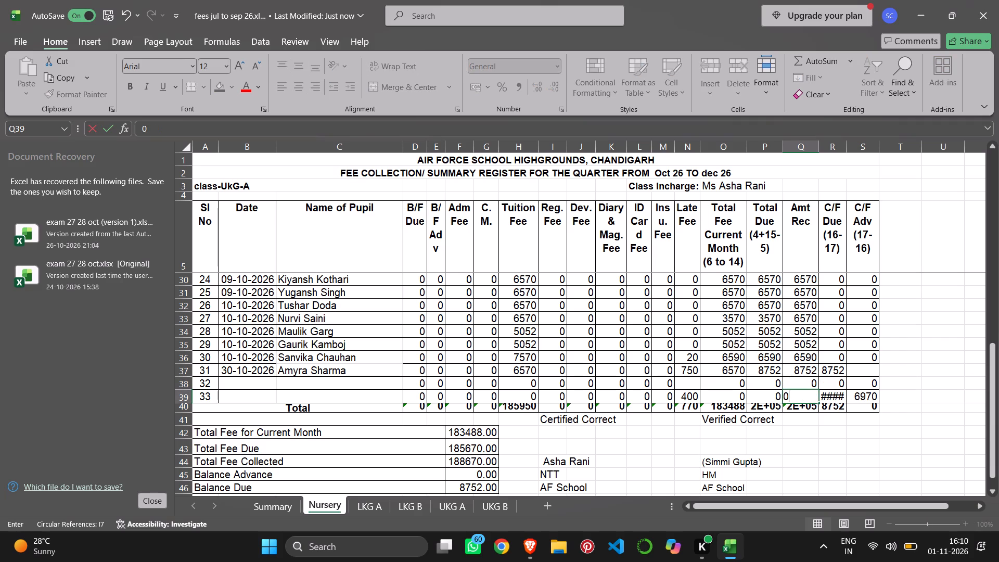
Replace the C/F Due formula for Sl No 33 with 0.
left_click(832, 400)
key("BackSpace")
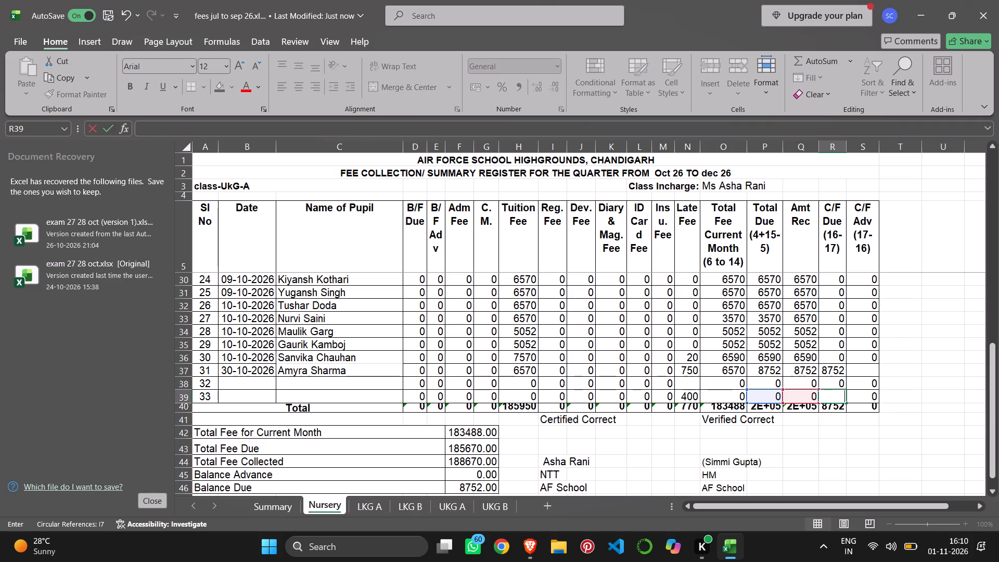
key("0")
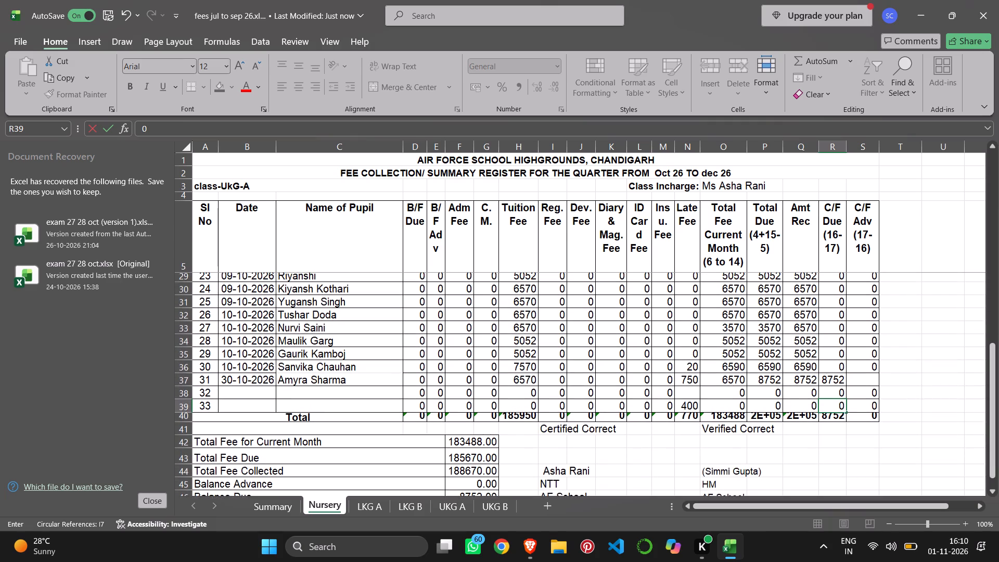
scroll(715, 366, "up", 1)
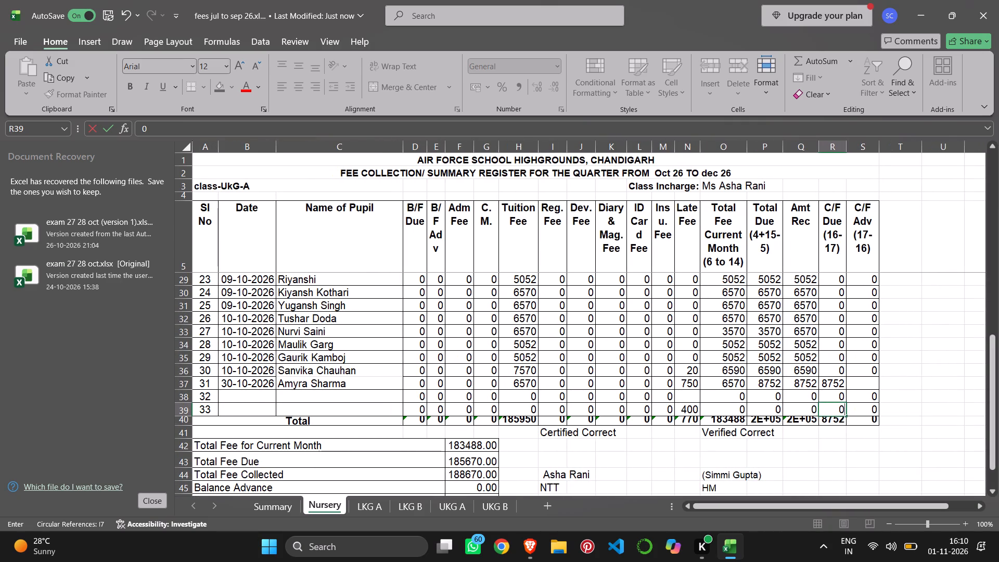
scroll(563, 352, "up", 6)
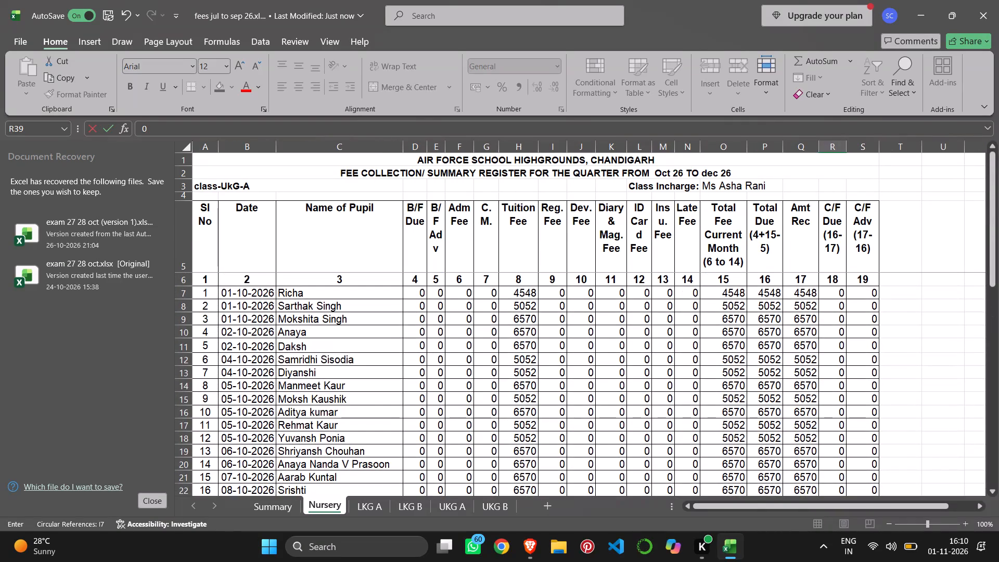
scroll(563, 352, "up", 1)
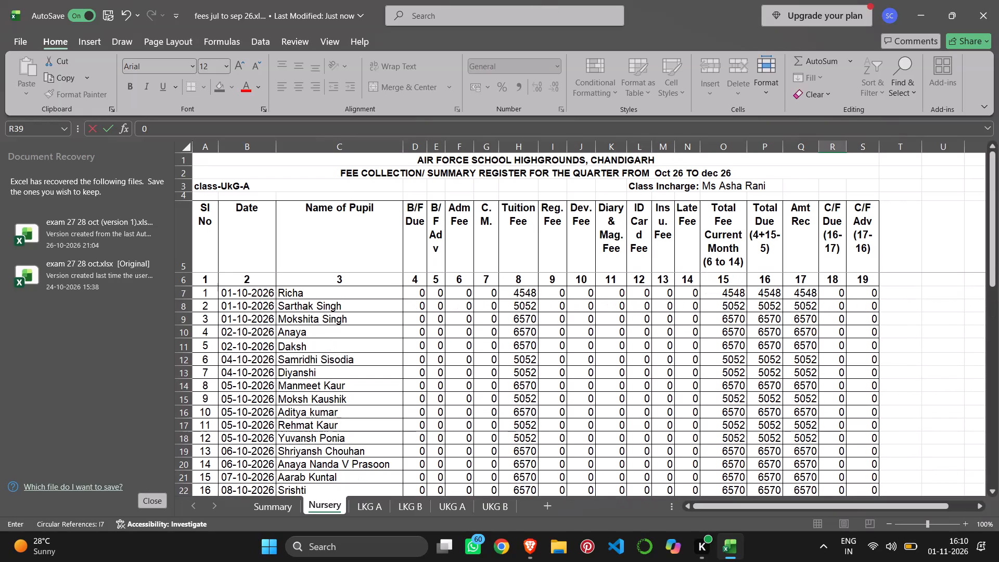
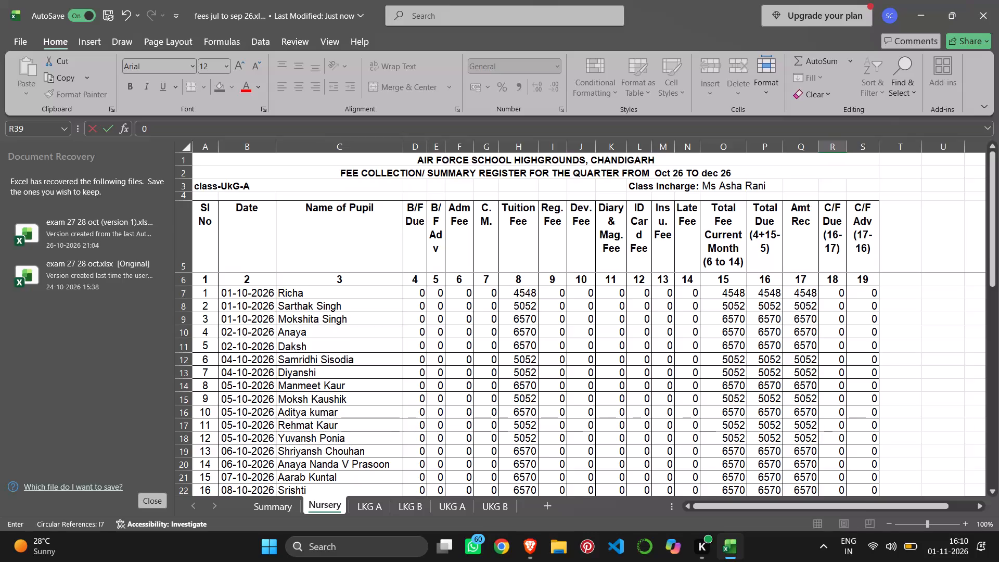
On the Nursery sheet, set the Tuition Fee to 5052 for Sl No 4 and to 6570 for Sl No 11.
left_click(513, 293)
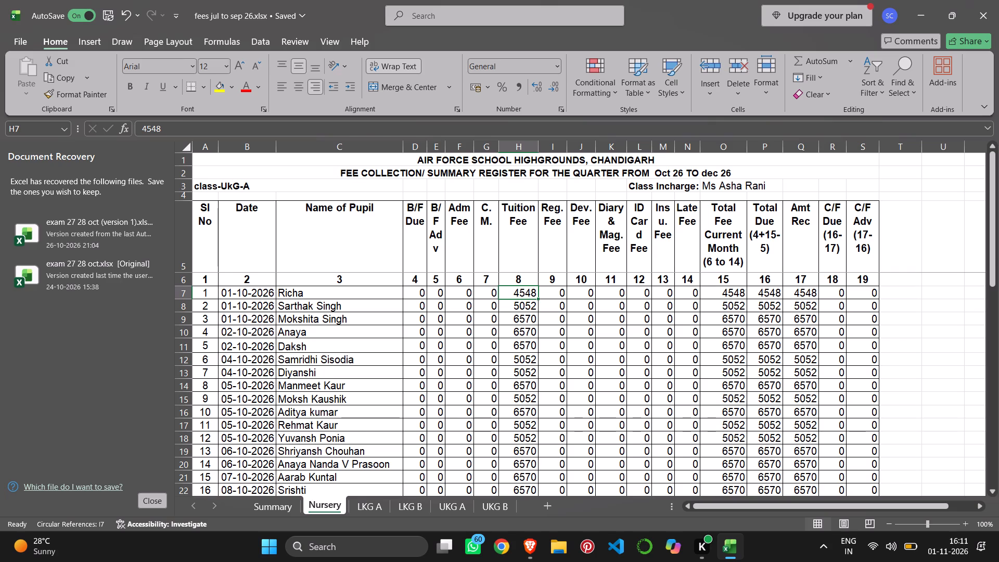
left_click(523, 330)
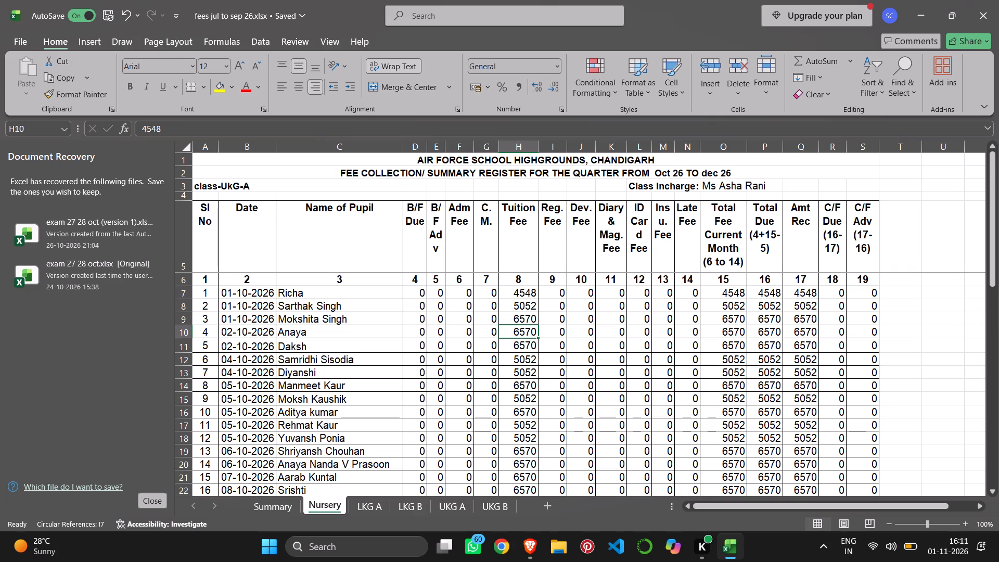
key("BackSpace")
type("50")
type("52")
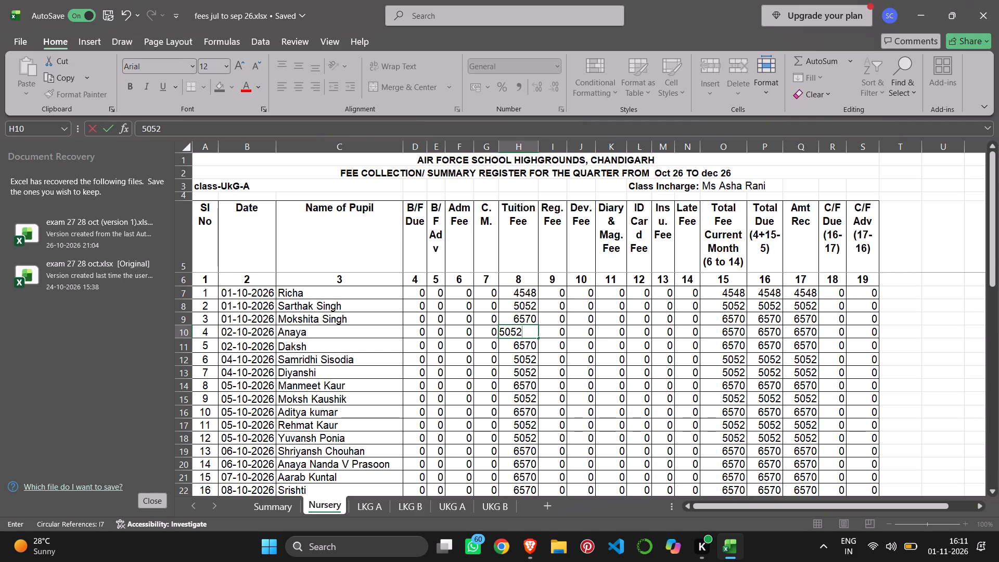
left_click(528, 426)
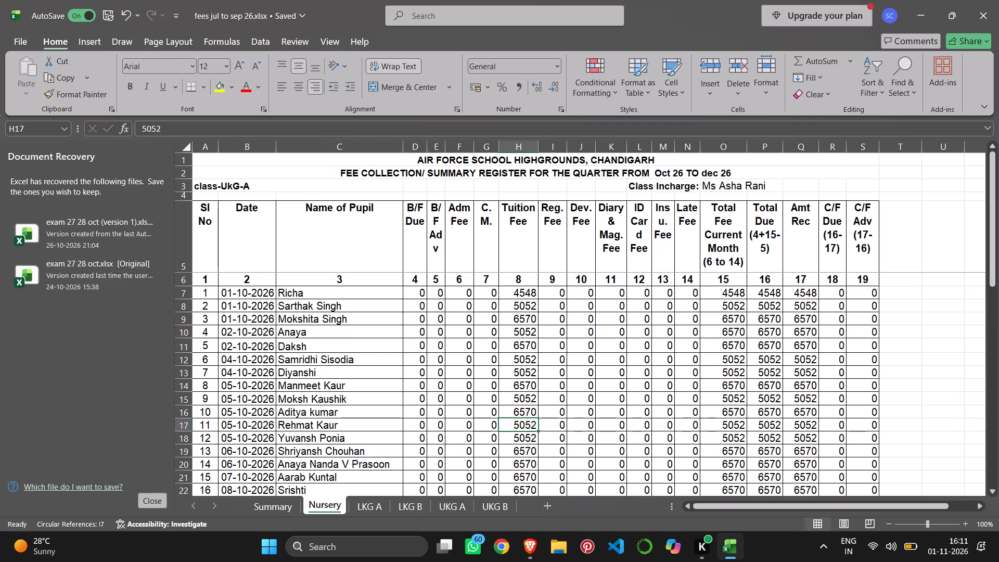
key("BackSpace")
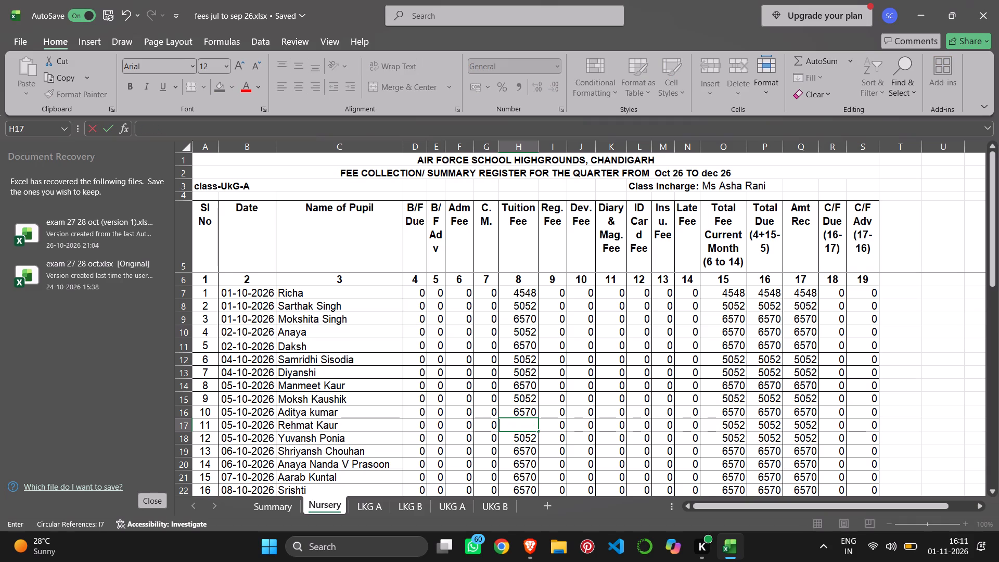
type("6570")
Set the Tuition Fee to 5052 for the pupils at Sl No 14 and Sl No 15.
left_click(527, 464)
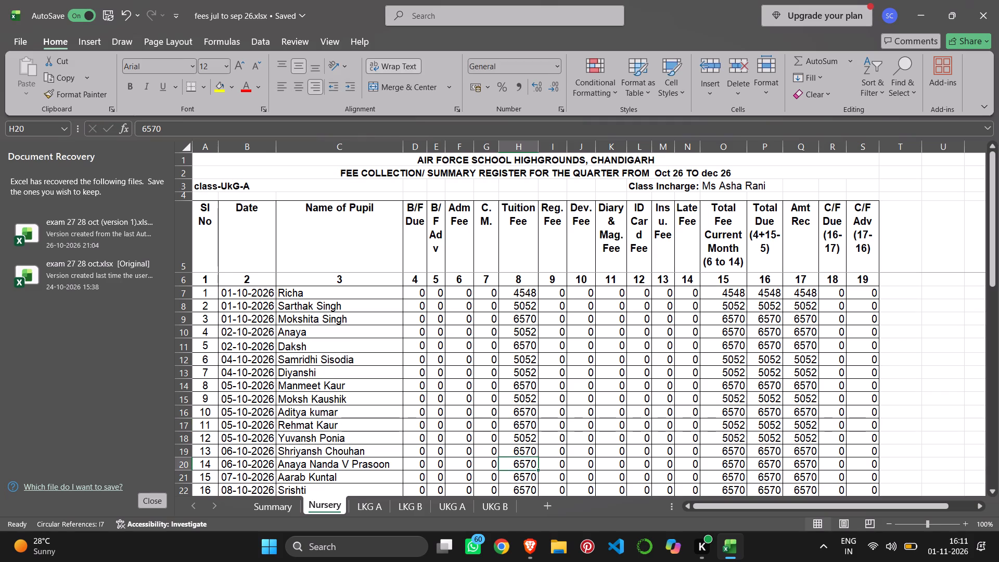
key("BackSpace")
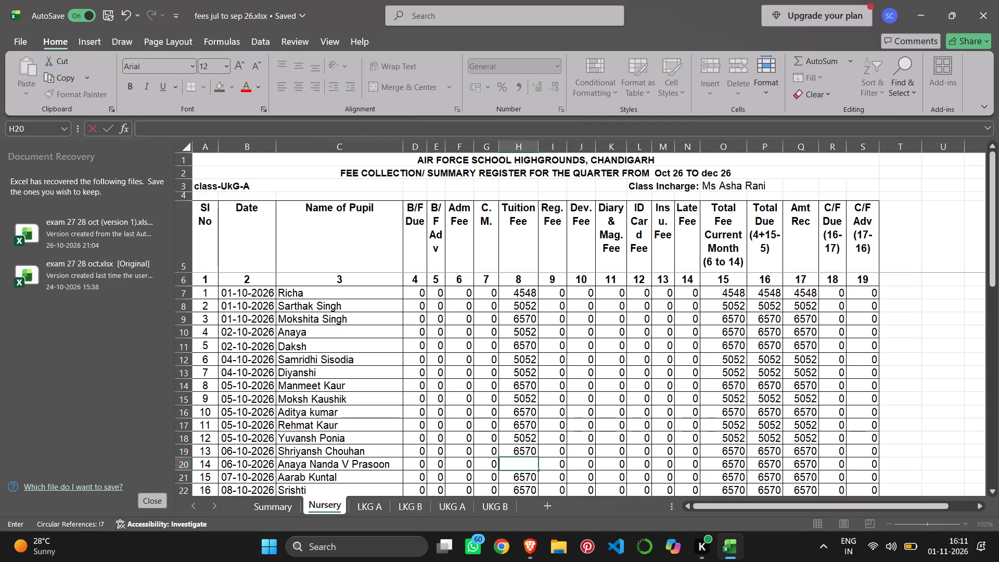
type("50")
type("52")
scroll(527, 464, "down", 1)
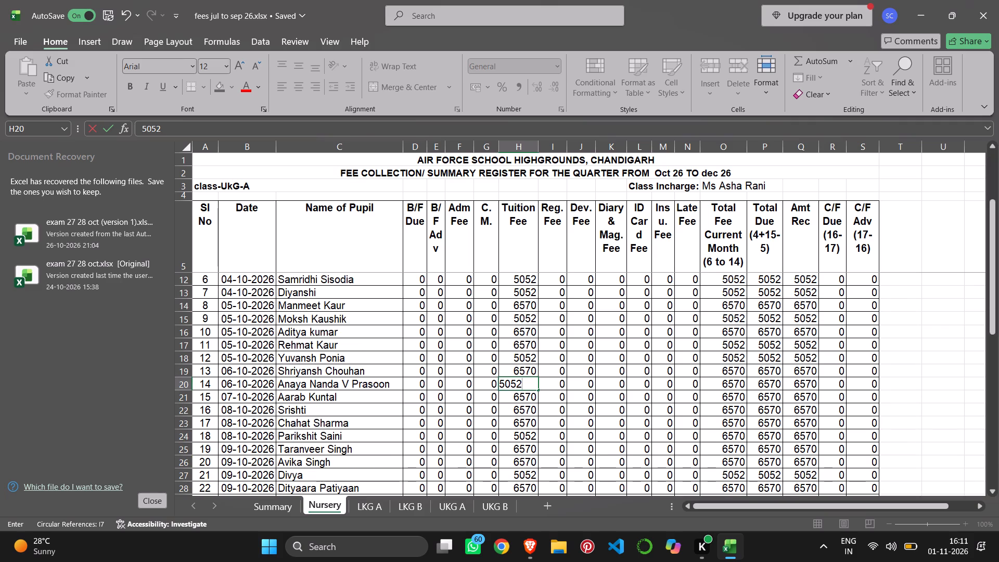
left_click(521, 401)
key("BackSpace")
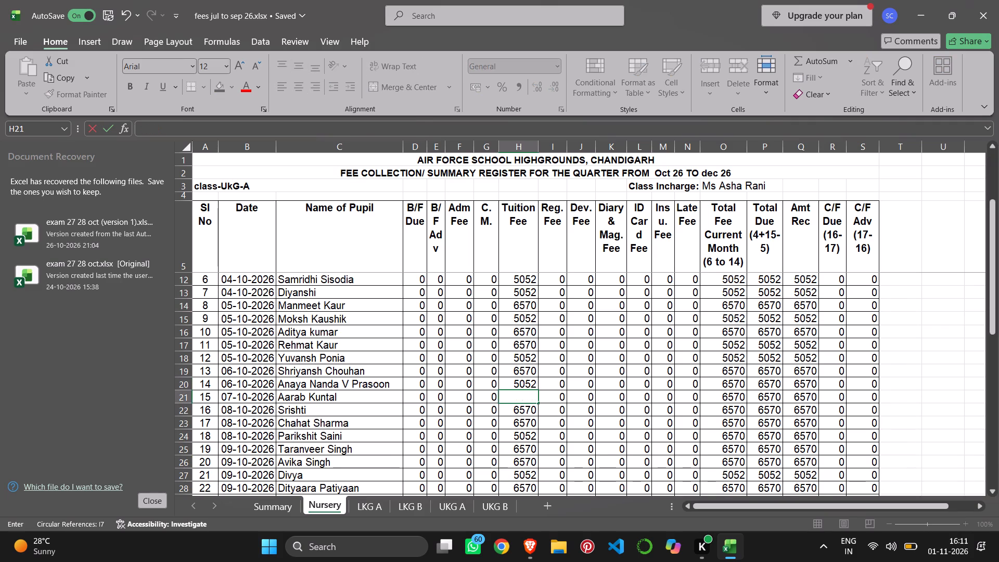
type("5052")
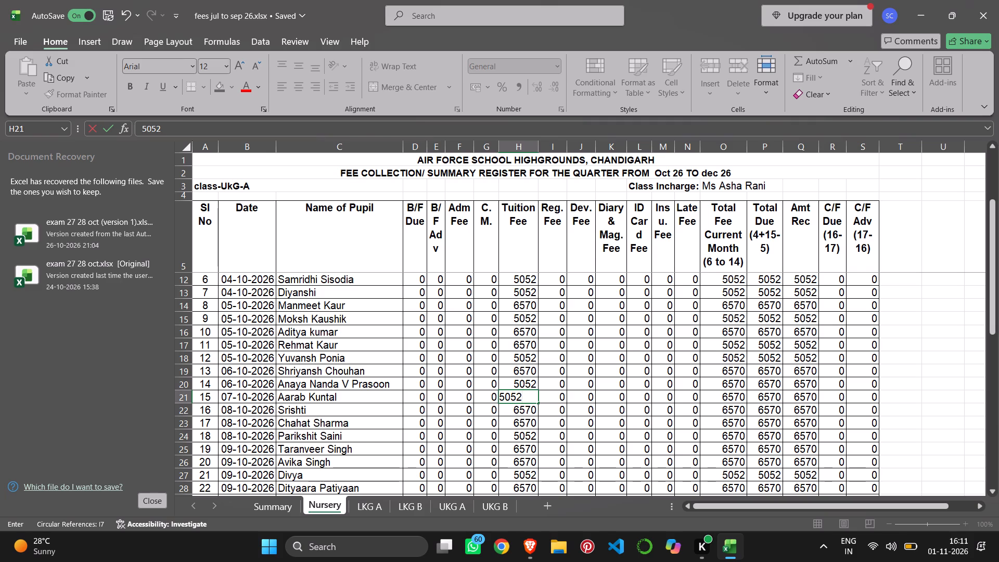
Enter a Tuition Fee of 5052 for Sl No 18 and 20, and 6570 for Sl No 21.
left_click(523, 437)
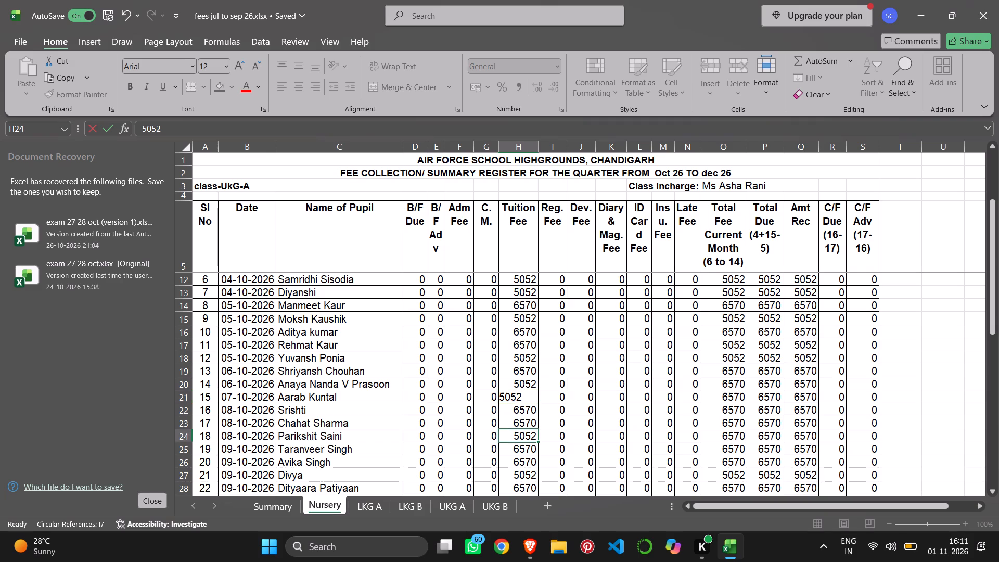
key("BackSpace")
type("5052")
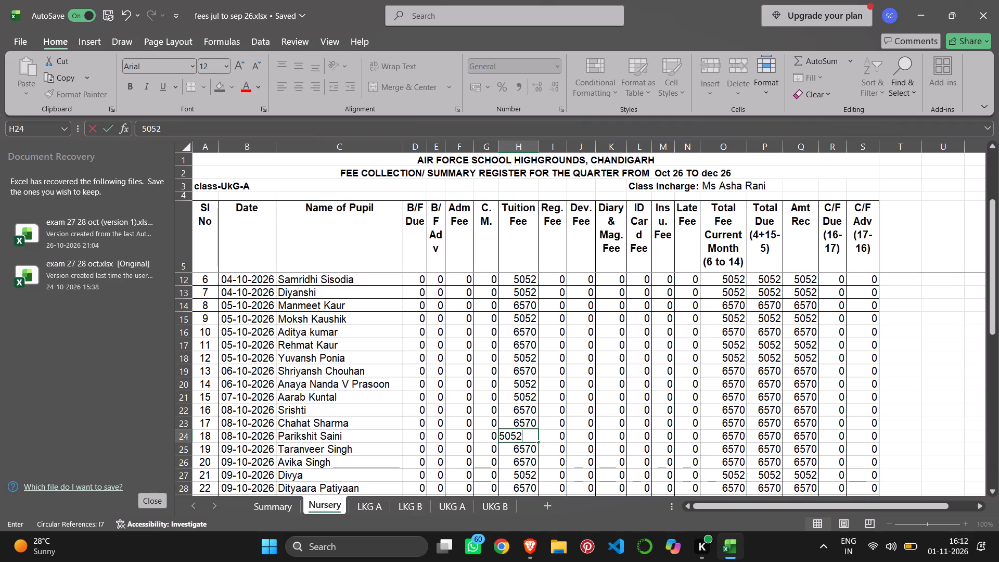
left_click(524, 463)
key("BackSpace")
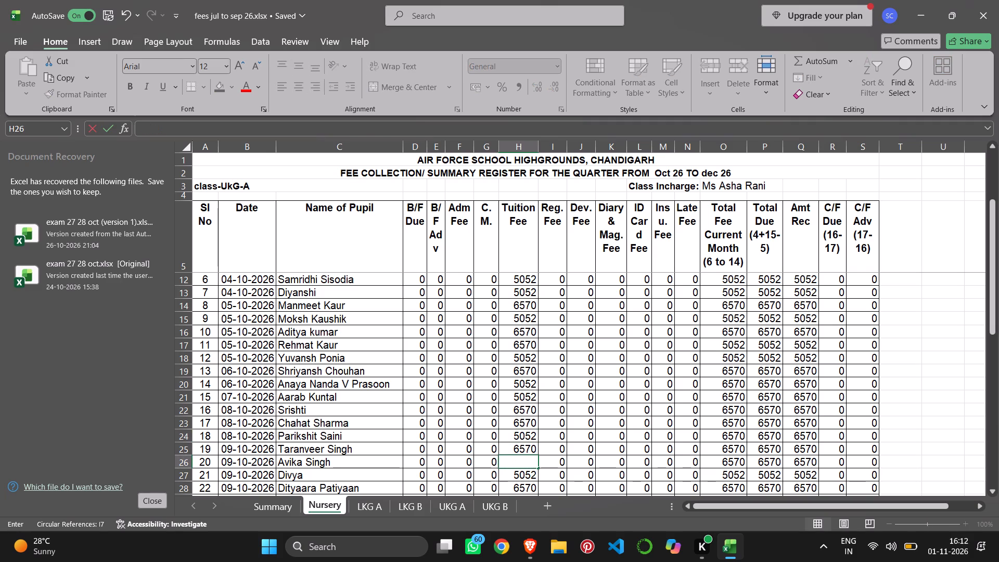
type("5052")
left_click(529, 476)
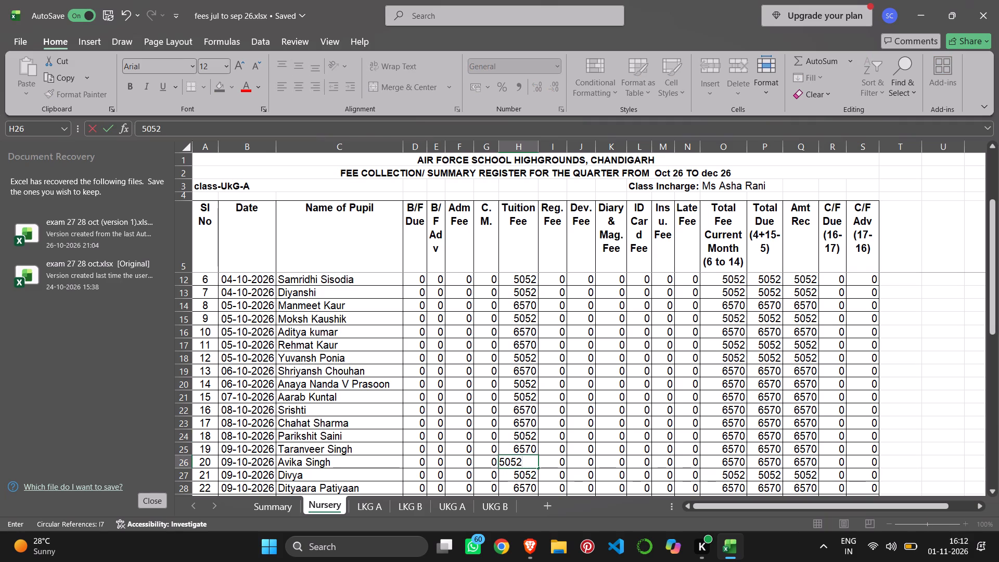
key("BackSpace")
type("6570")
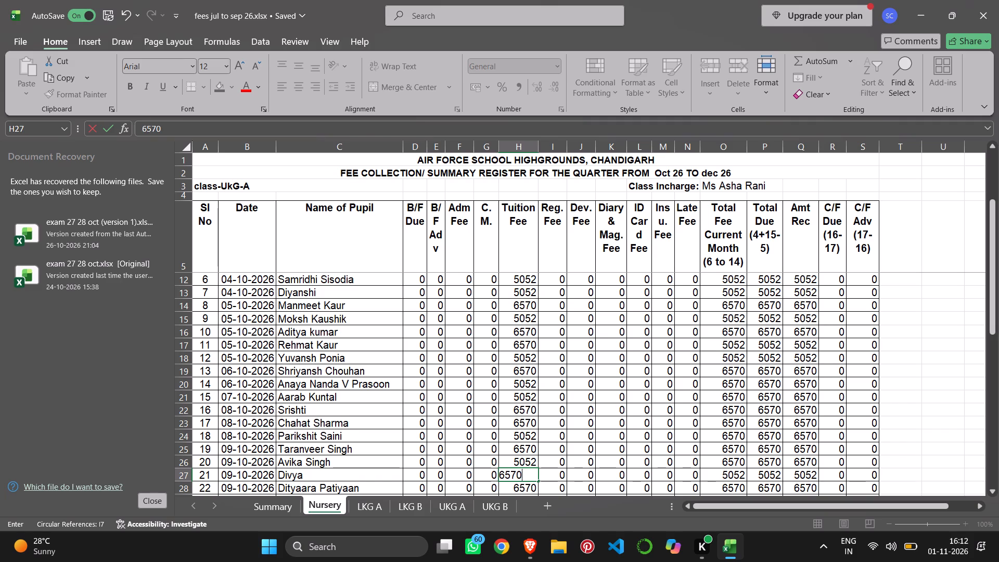
Set the Tuition Fee to 5052 for the pupils at Sl No 24 and Sl No 27.
scroll(529, 476, "down", 1)
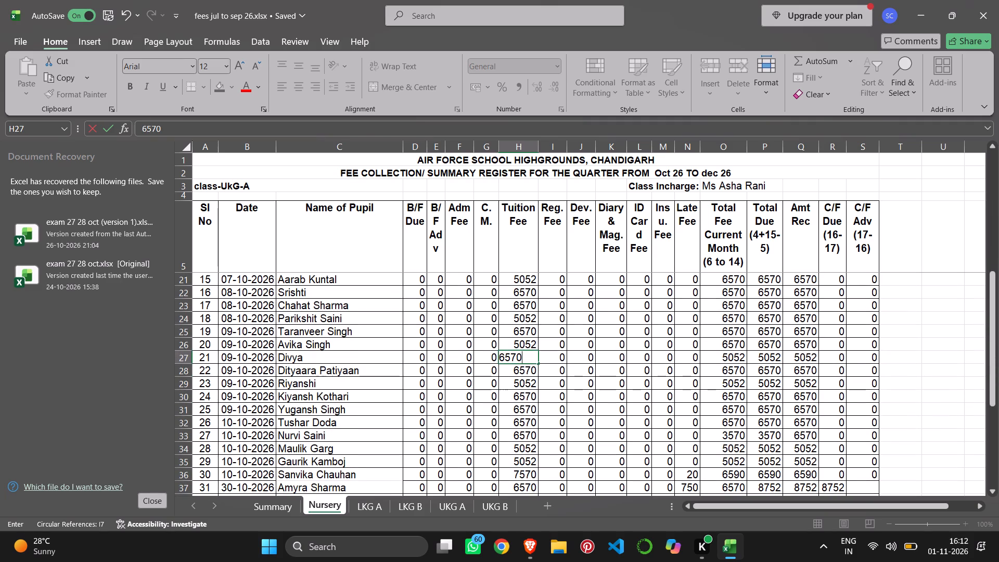
left_click(526, 399)
key("BackSpace")
type("5052")
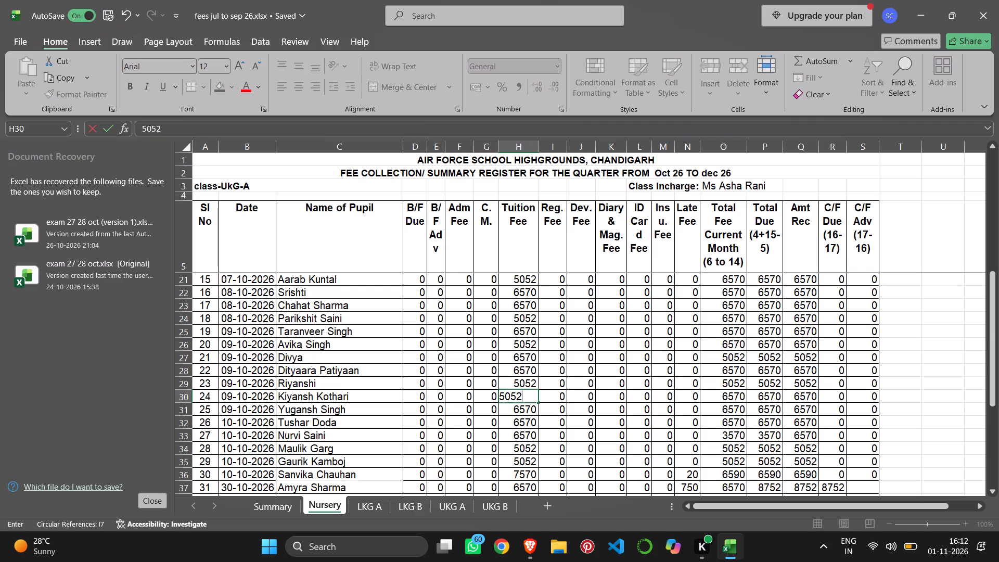
left_click(527, 437)
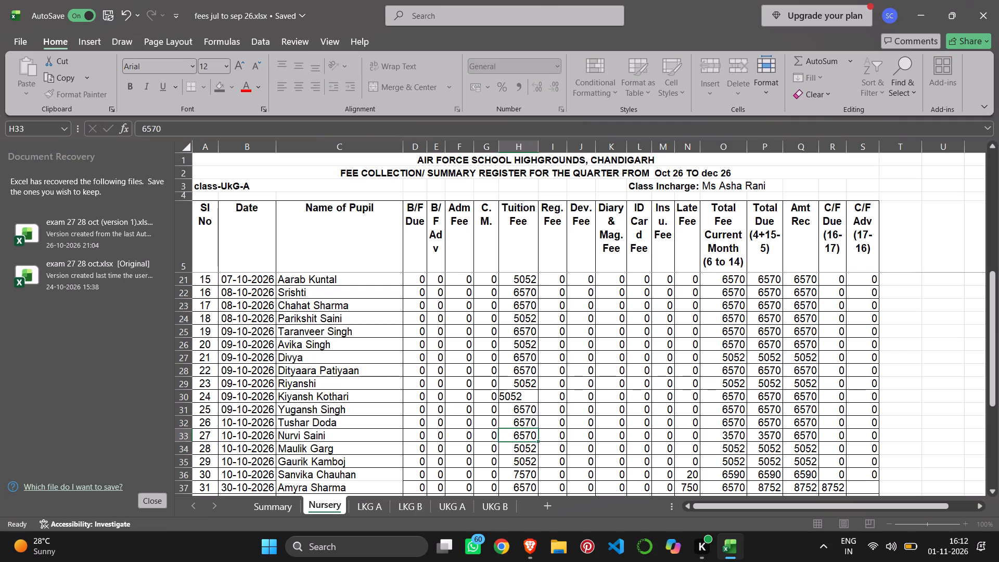
key("BackSpace")
type("5052")
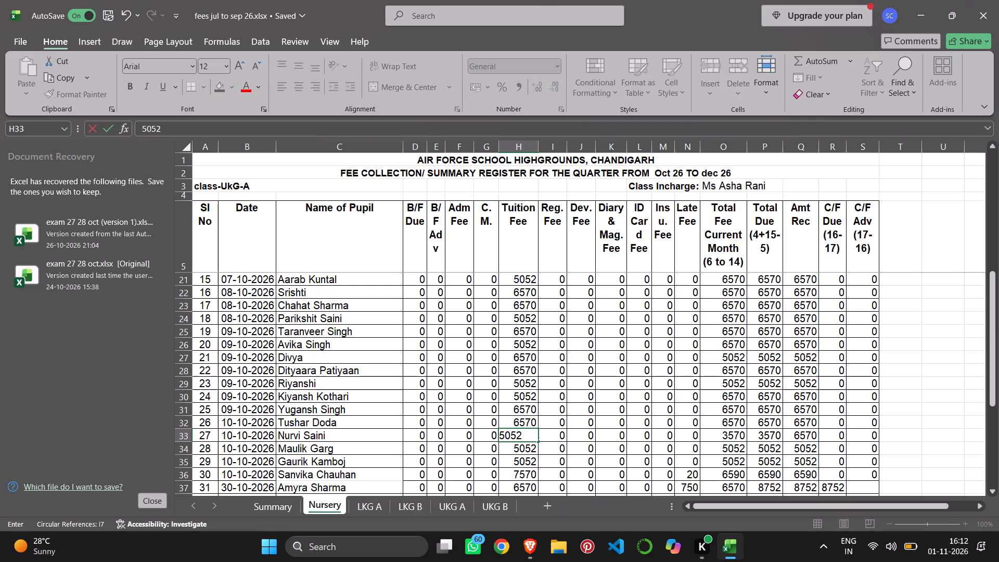
Set the Tuition Fee to 6570 for the pupils at Sl No 28 and Sl No 29.
left_click(529, 447)
key("BackSpace")
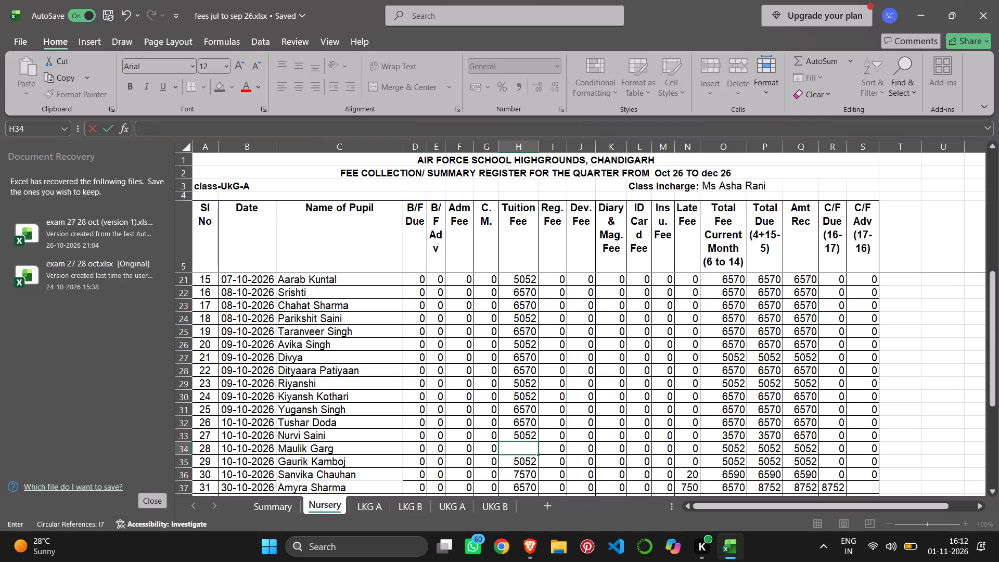
type("6570")
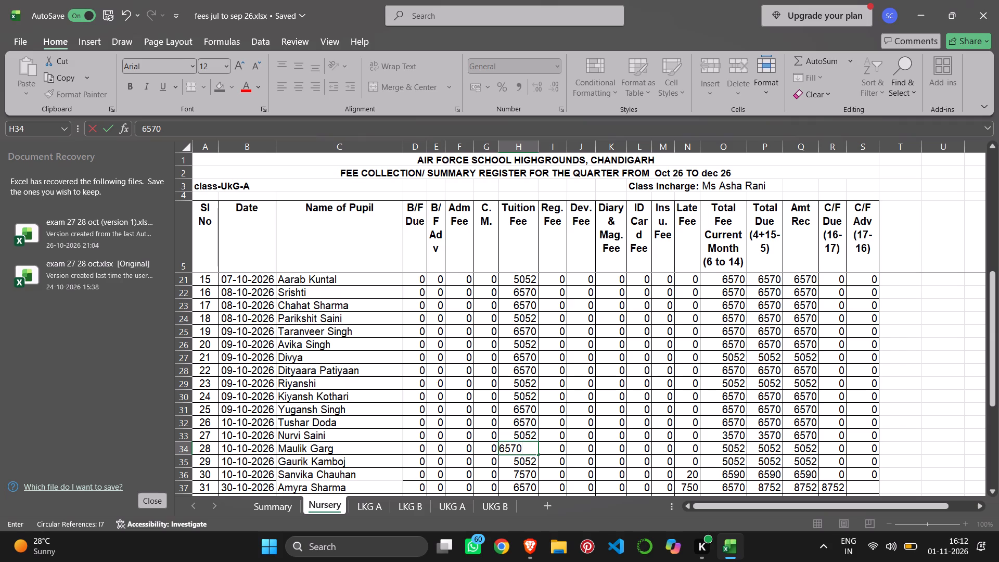
left_click(528, 460)
key("BackSpace")
type("6570")
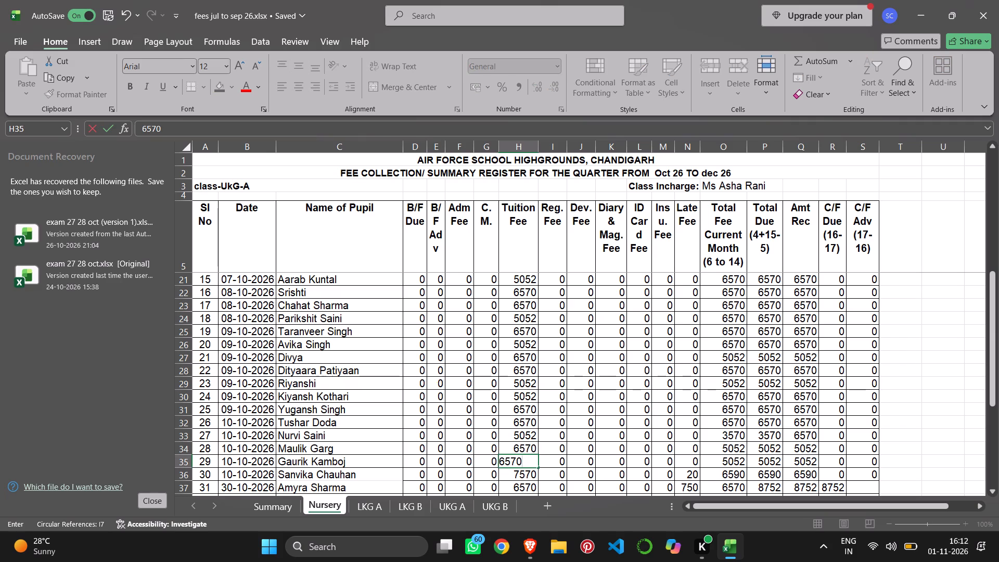
Set the Total Fee Current Month to 5052 for the pupil at Sl No 4.
scroll(518, 487, "down", 1)
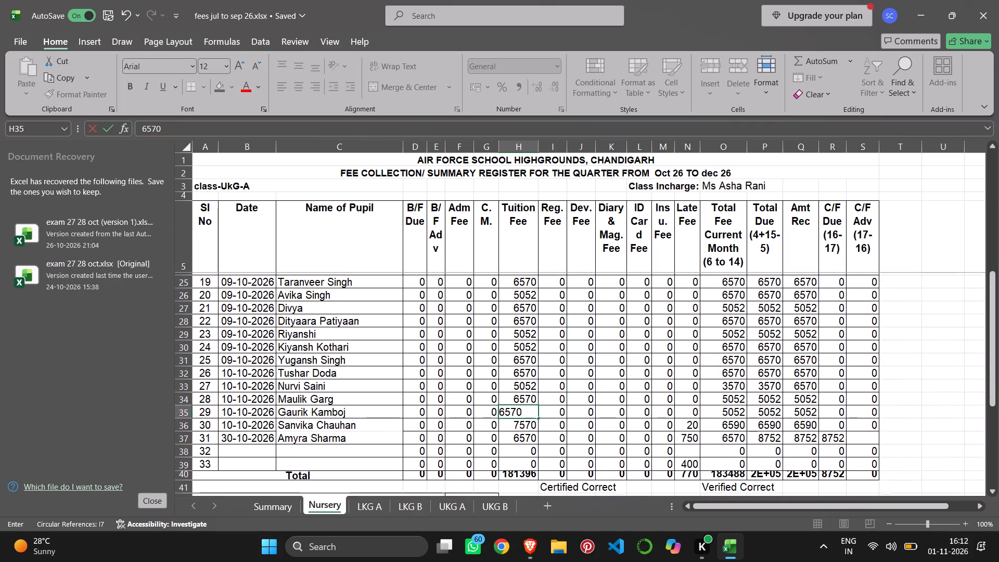
scroll(518, 487, "down", 1)
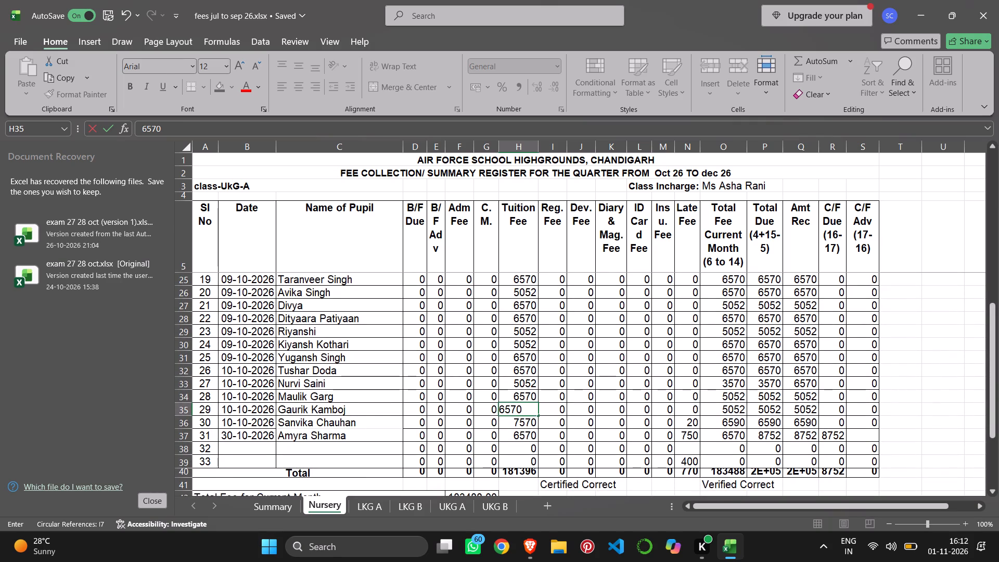
scroll(530, 456, "up", 2)
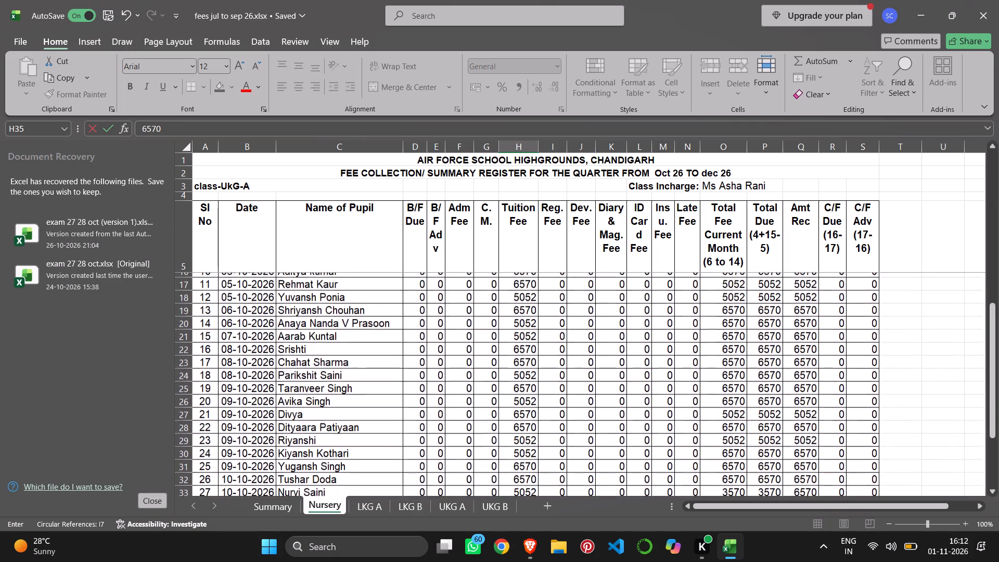
scroll(530, 456, "up", 4)
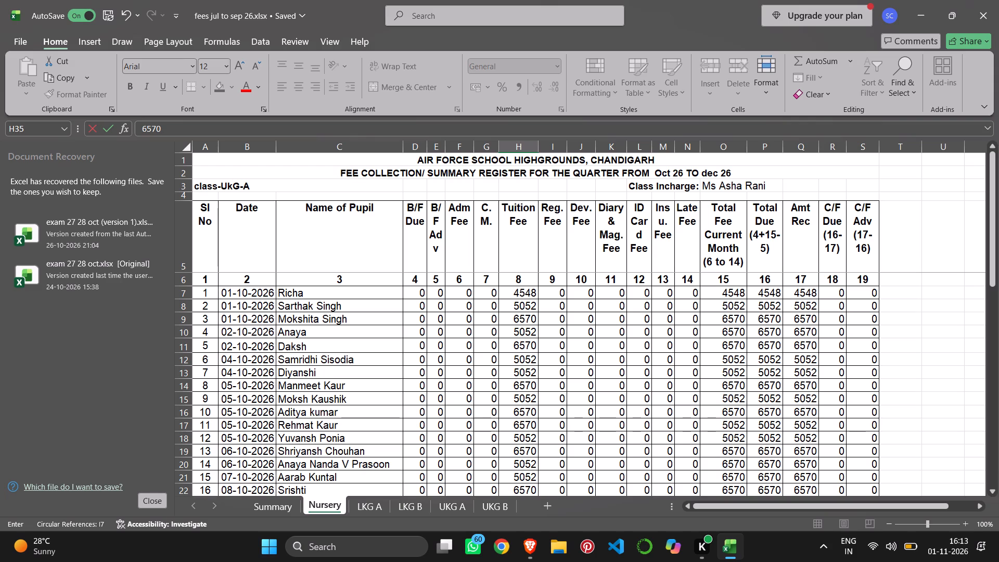
left_click(734, 334)
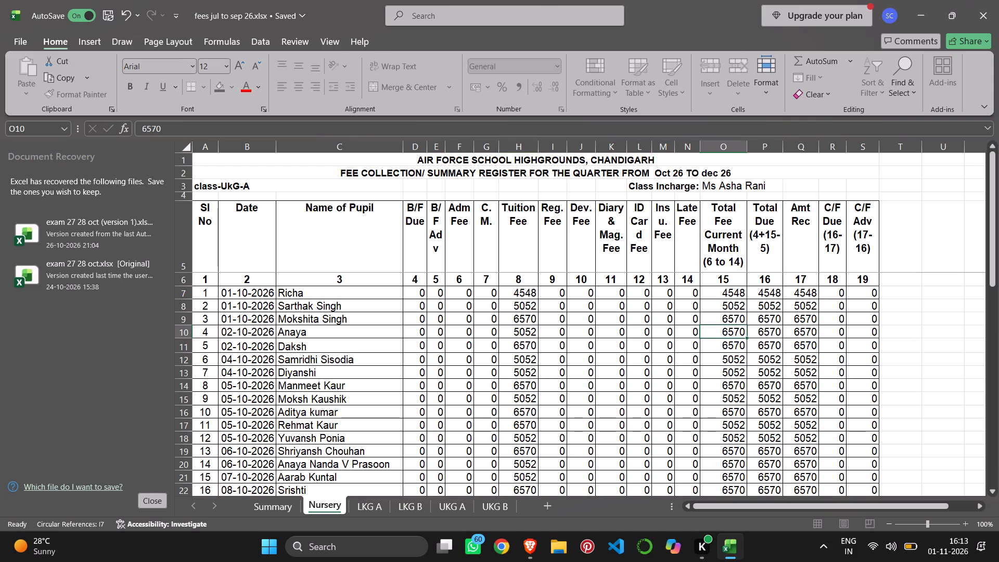
key("BackSpace")
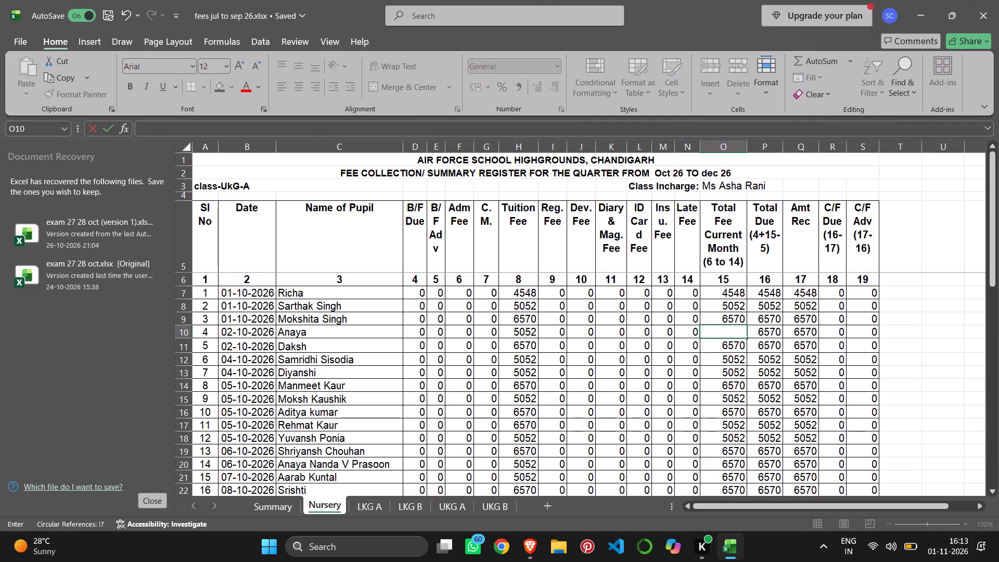
type("5052")
Set the Total Due and Amt Rec to 5052 for the pupil at Sl No 4.
left_click(764, 333)
key("BackSpace")
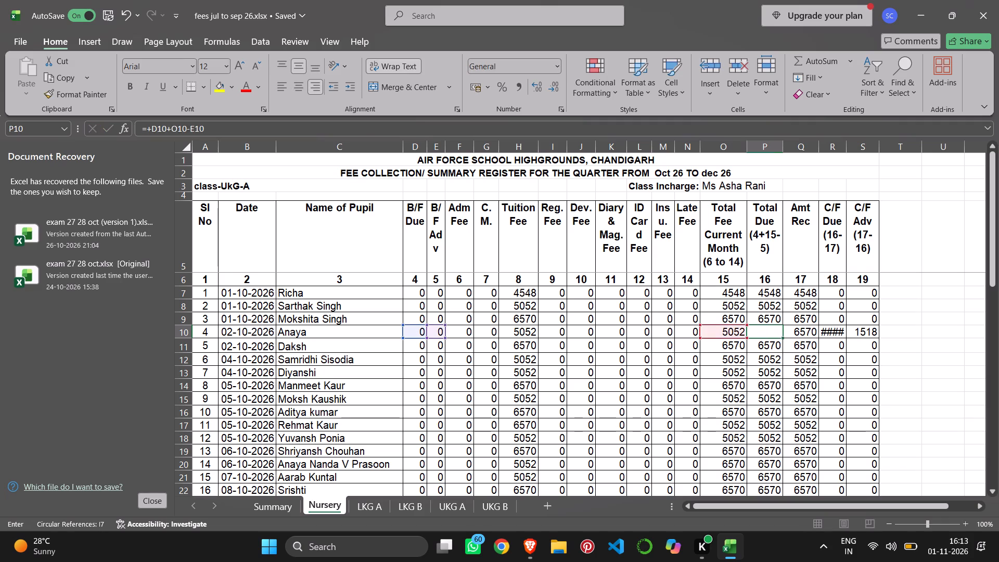
type("505")
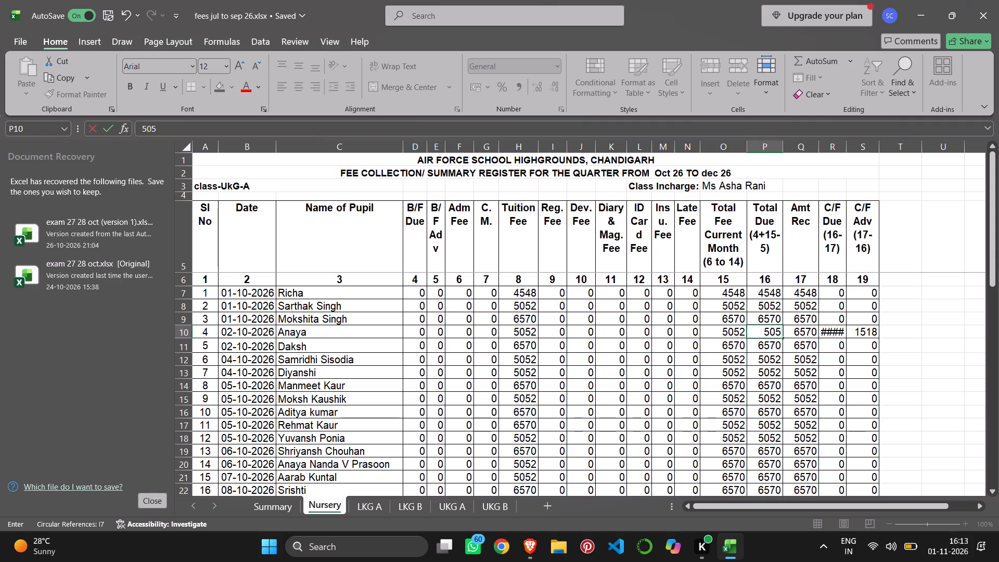
key("BackSpace")
key("BackSpace")
key("BackSpace")
type("5052")
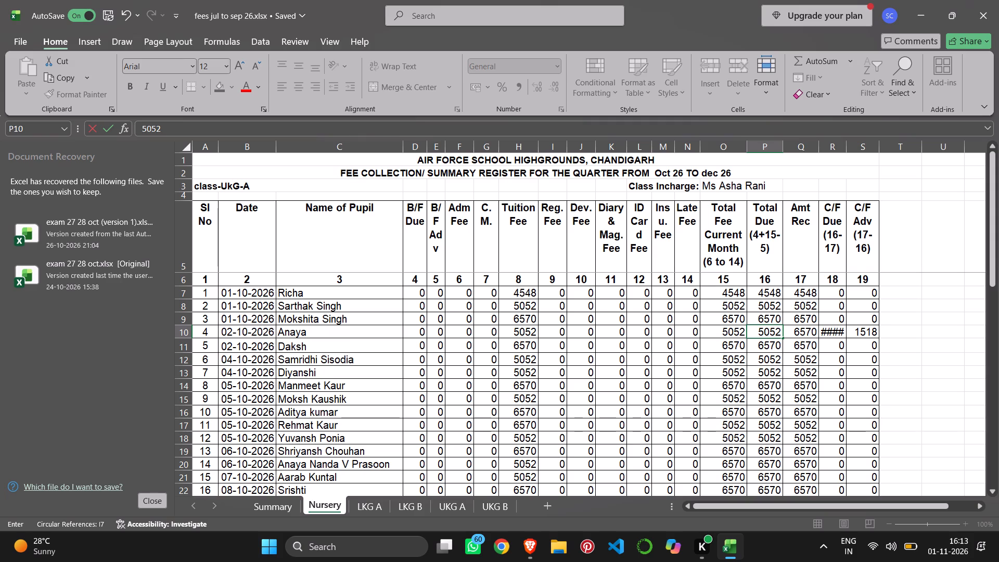
left_click(802, 333)
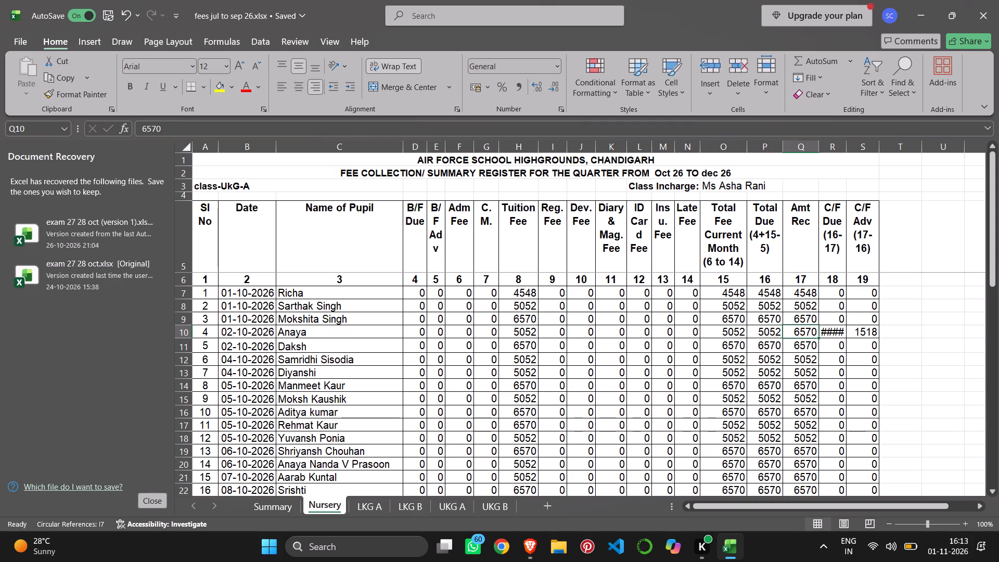
key("BackSpace")
type("5052")
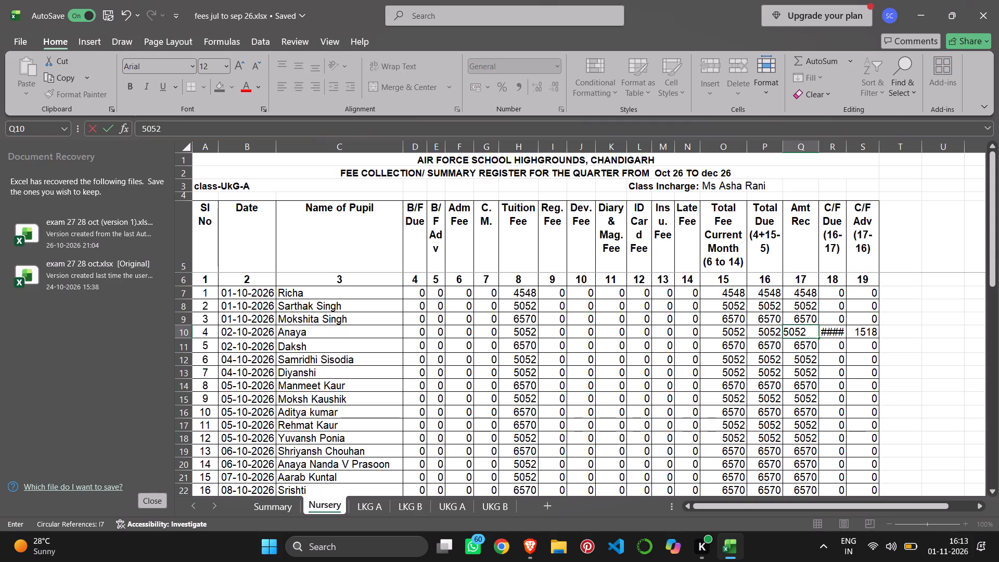
Clear the C/F Due cell for the pupil at Sl No 4.
left_click(829, 332)
key("BackSpace")
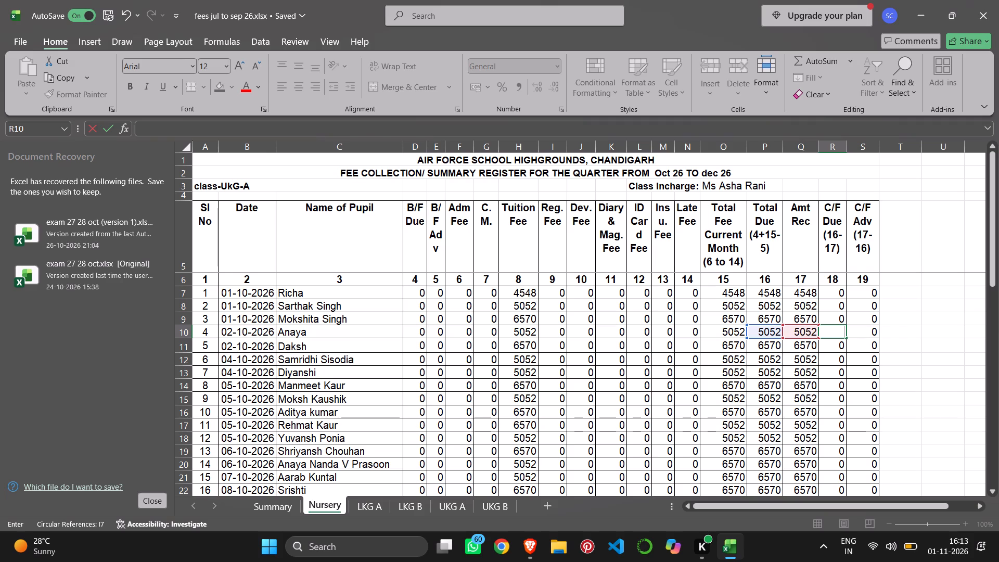
Set the Total Fee Current Month, Total Due and Amt Rec to 6570 for the pupil at Sl No 11.
left_click(733, 428)
key("BackSpace")
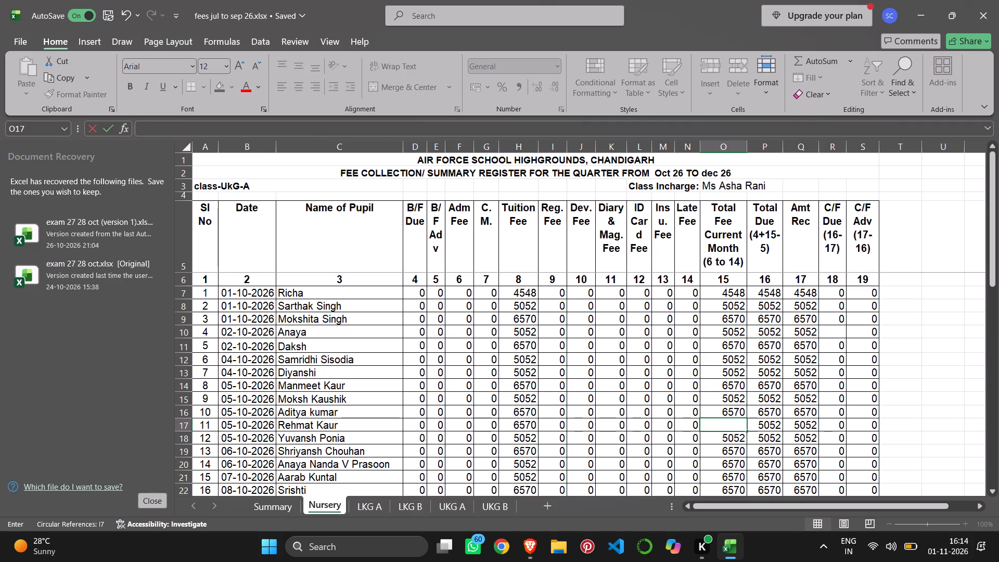
type("65")
key("7")
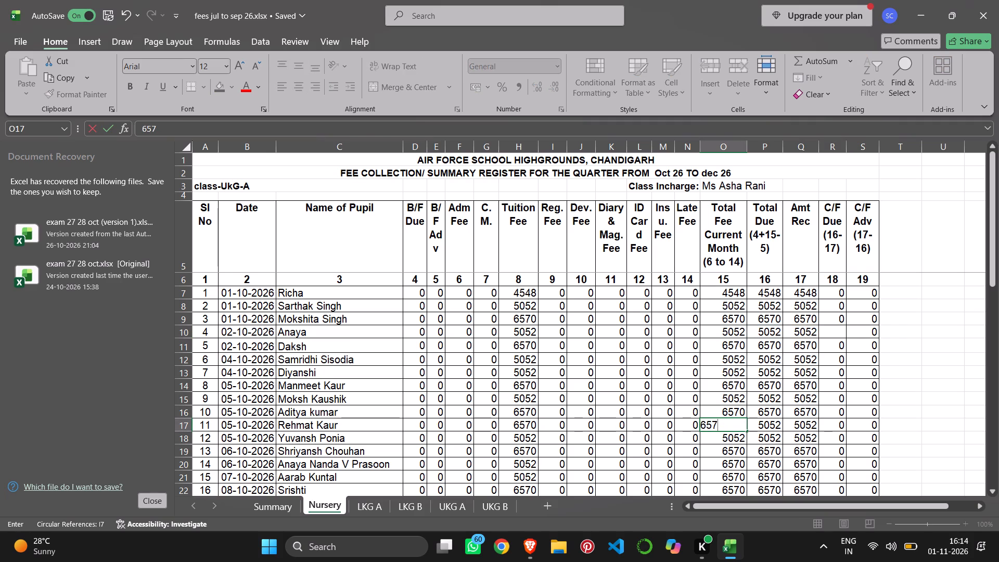
key("0")
key("q")
key("BackSpace")
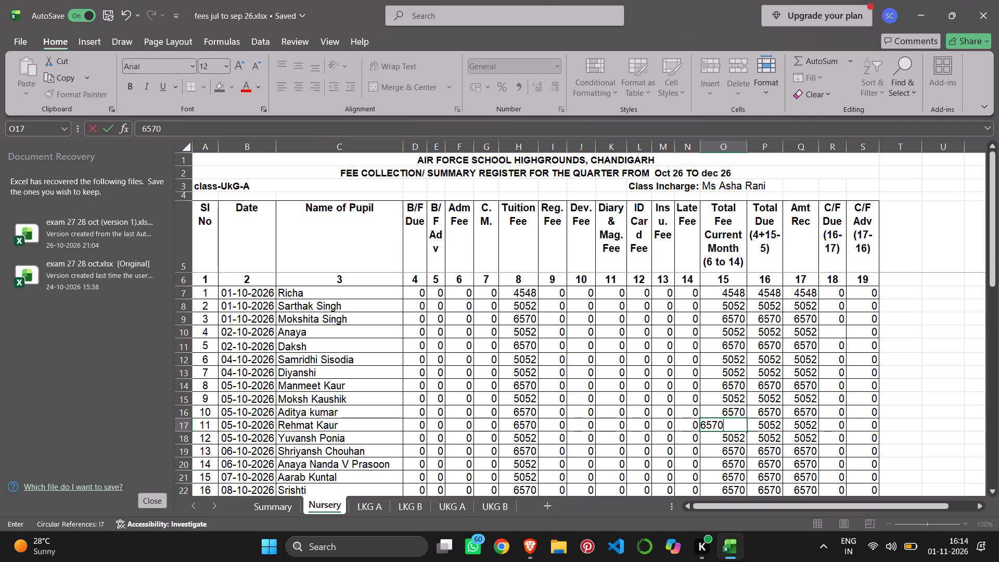
left_click(769, 426)
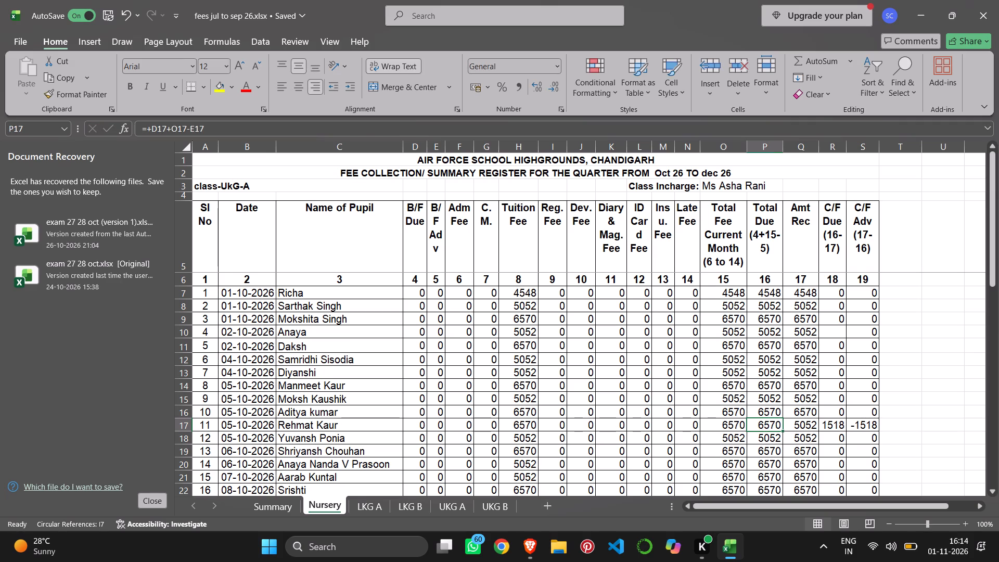
key("BackSpace")
type("6570")
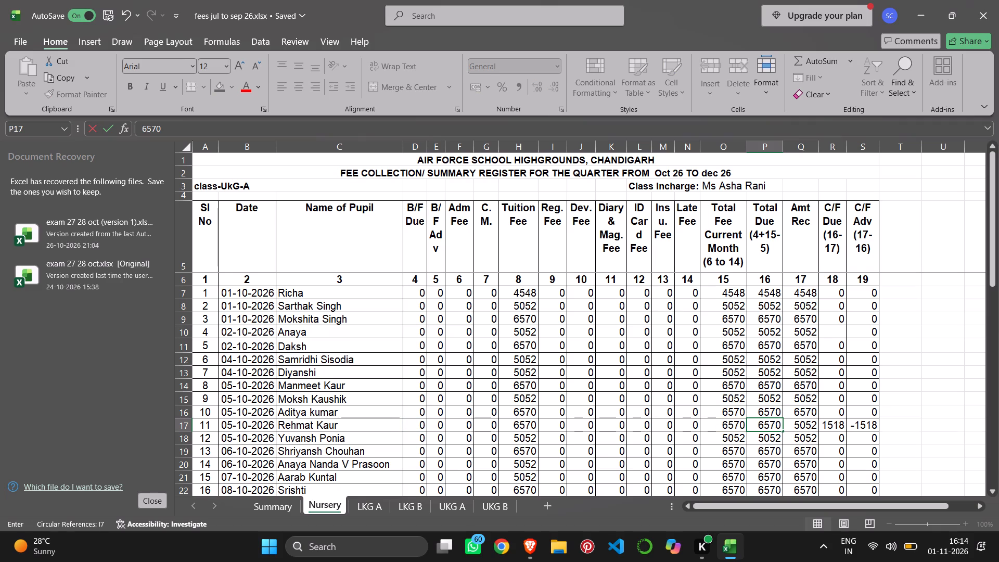
left_click(805, 426)
key("BackSpace")
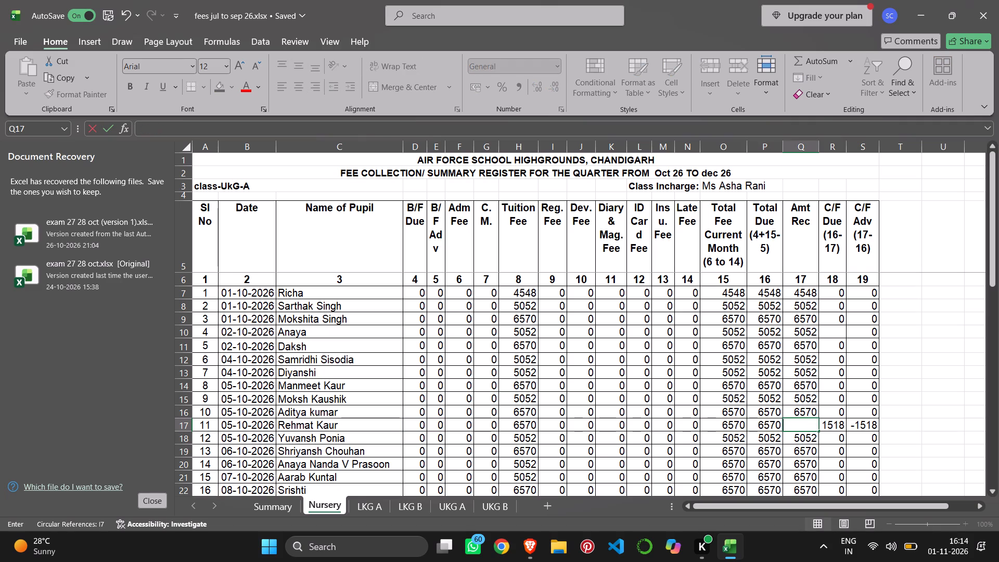
type("6570")
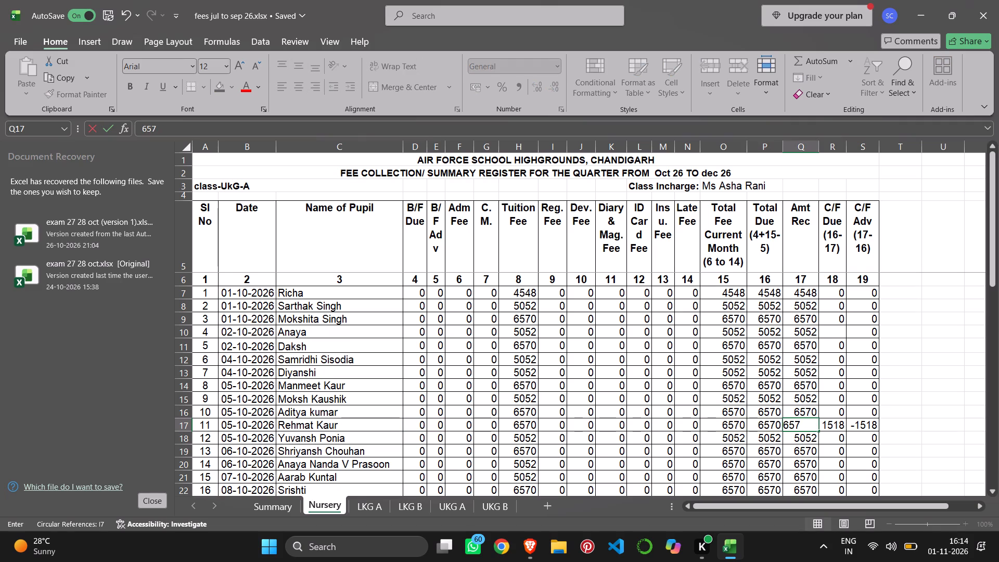
left_click(827, 421)
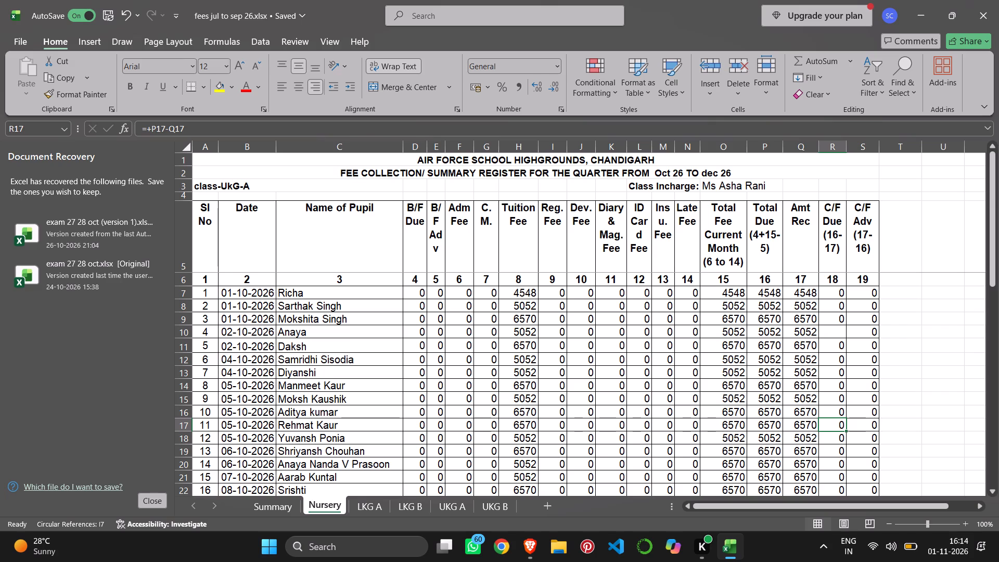
Set the Total Fee Current Month, Total Due and Amt Rec to 5052 for the pupil at Sl No 14.
left_click(736, 463)
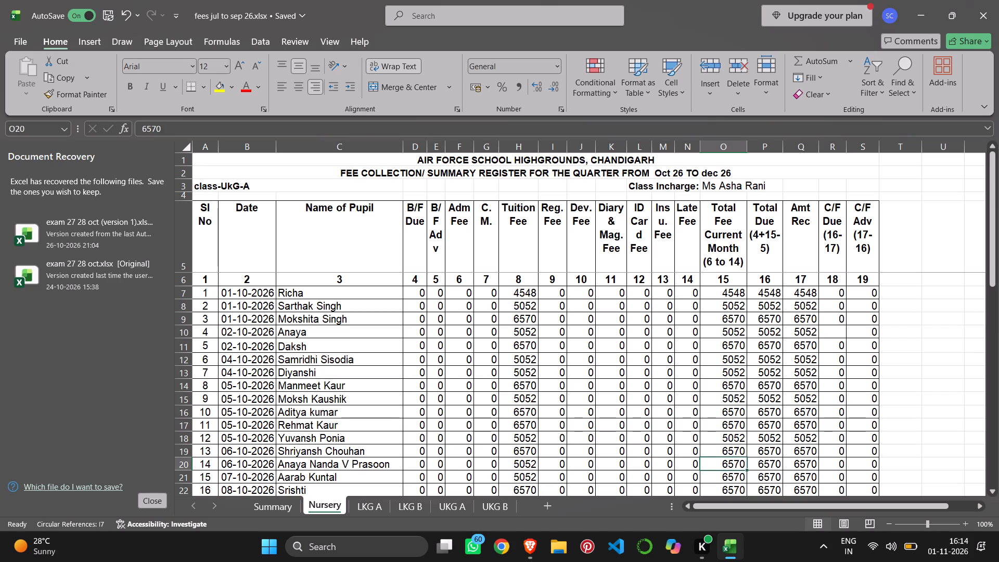
key("BackSpace")
type("5052")
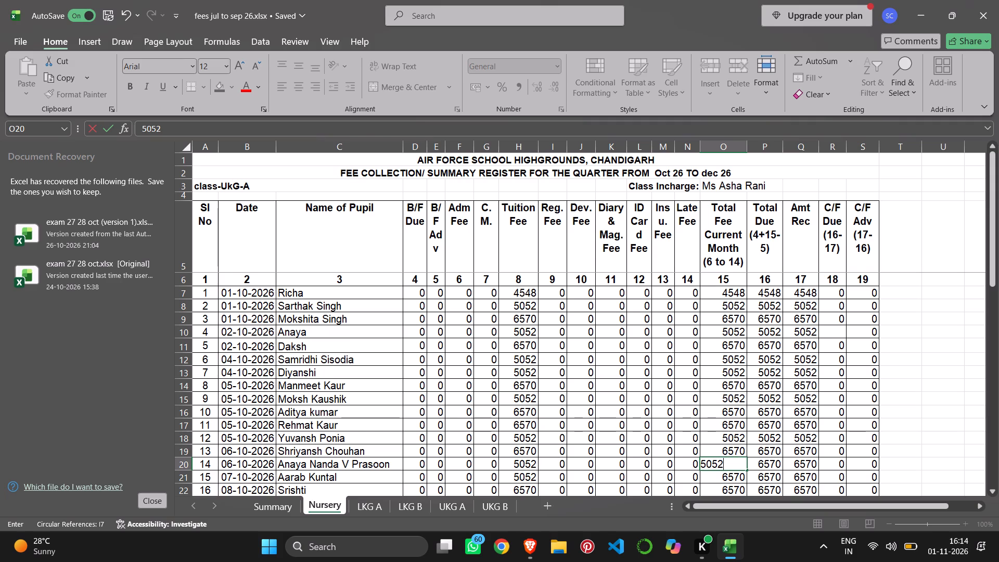
left_click(771, 464)
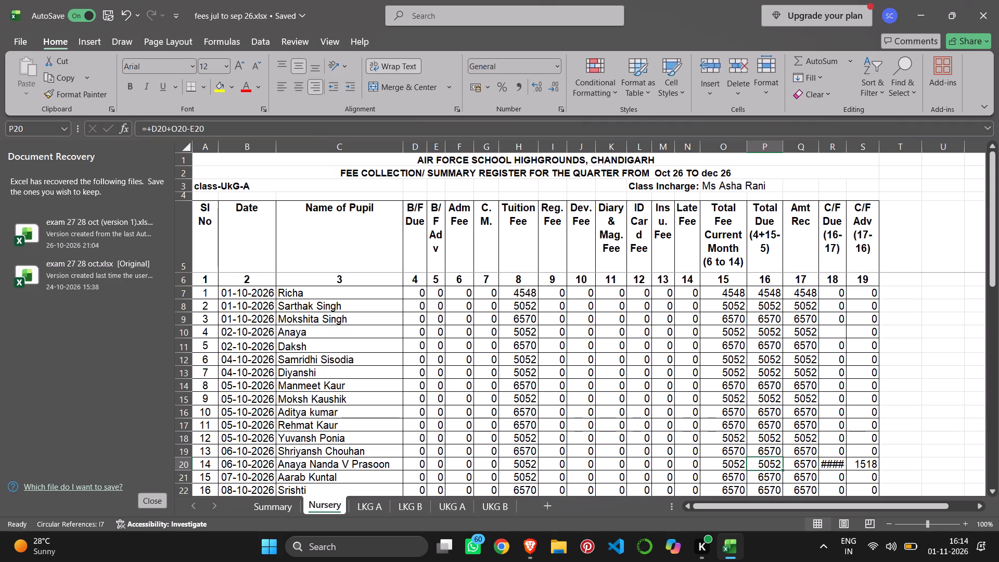
key("BackSpace")
type("5052")
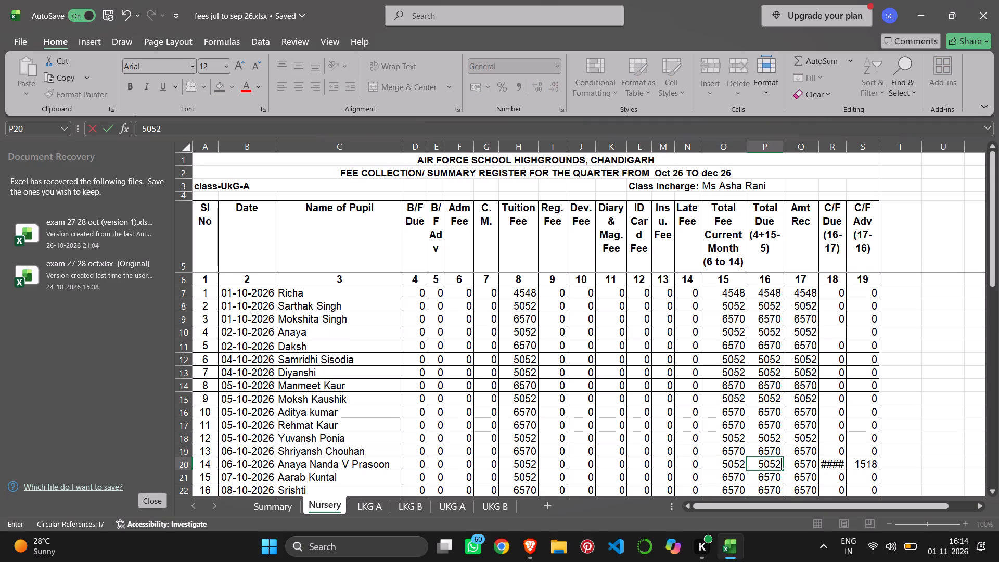
left_click(798, 464)
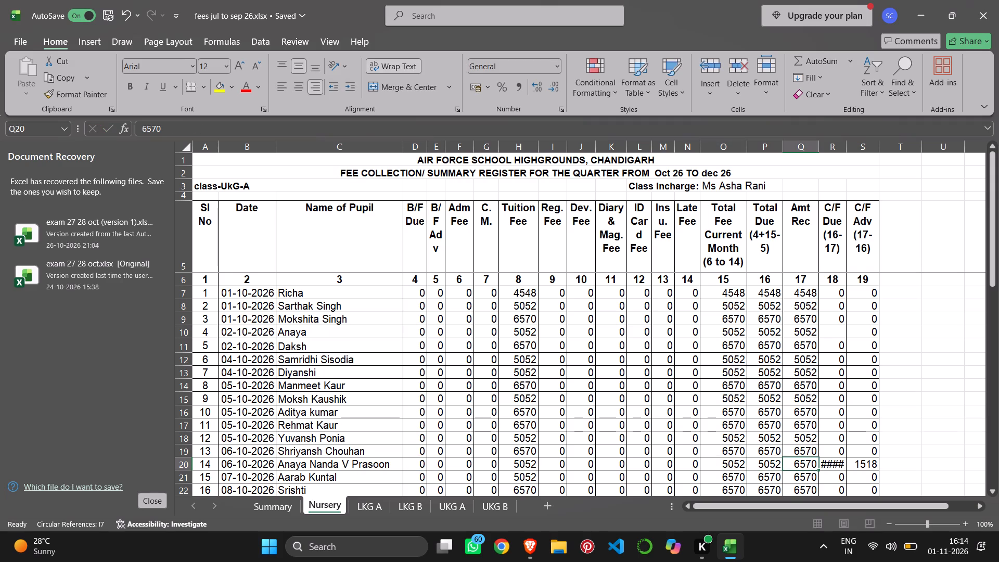
key("BackSpace")
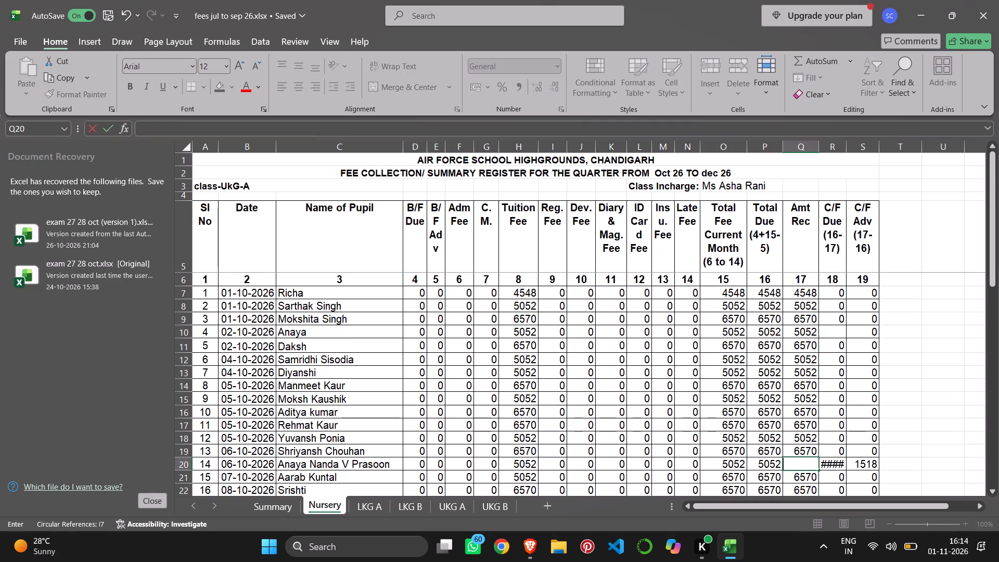
type("5052")
left_click(824, 462)
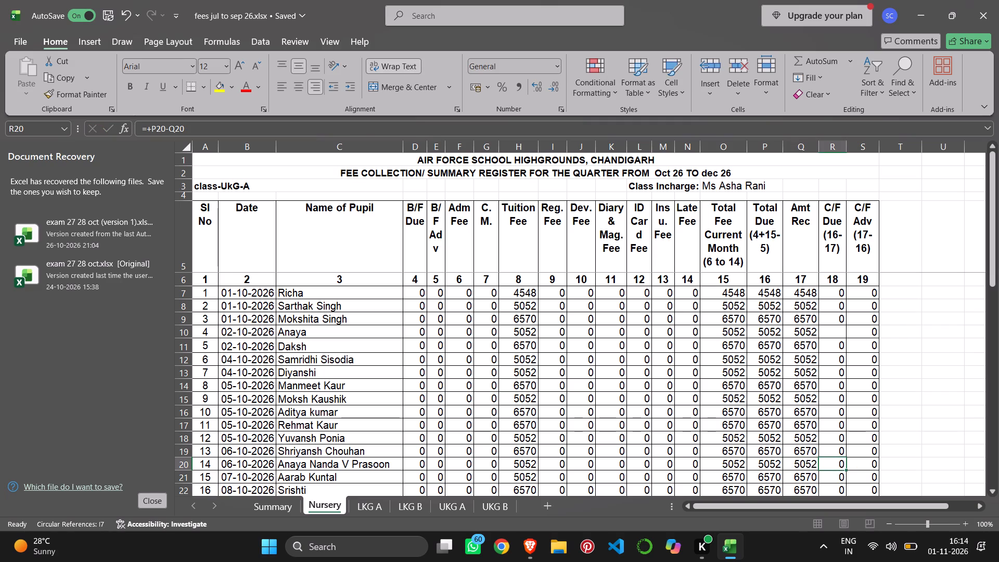
Set the Total Fee Current Month, Total Due and Amt Rec to 5052 for the pupil at Sl No 15.
scroll(748, 504, "down", 2)
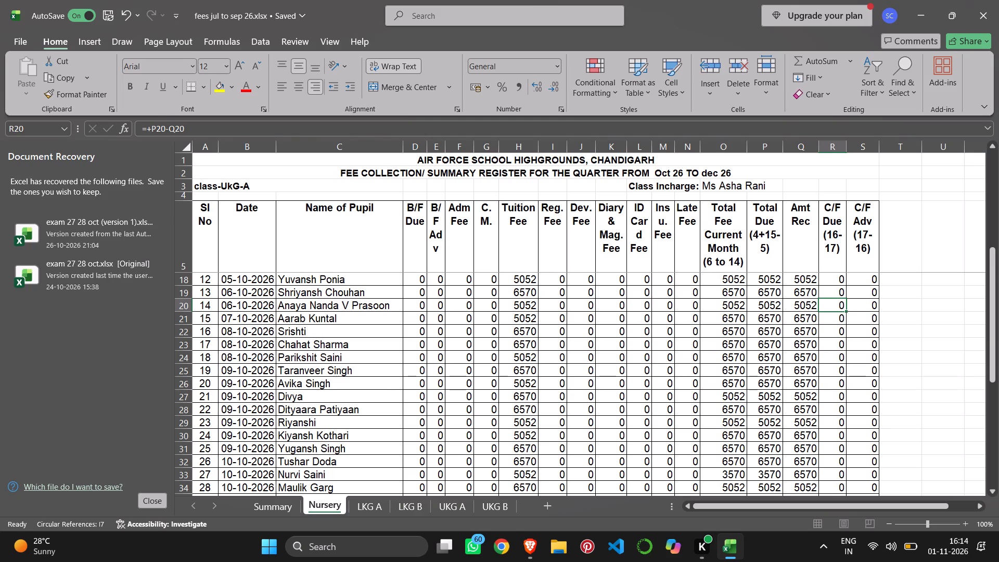
left_click(721, 322)
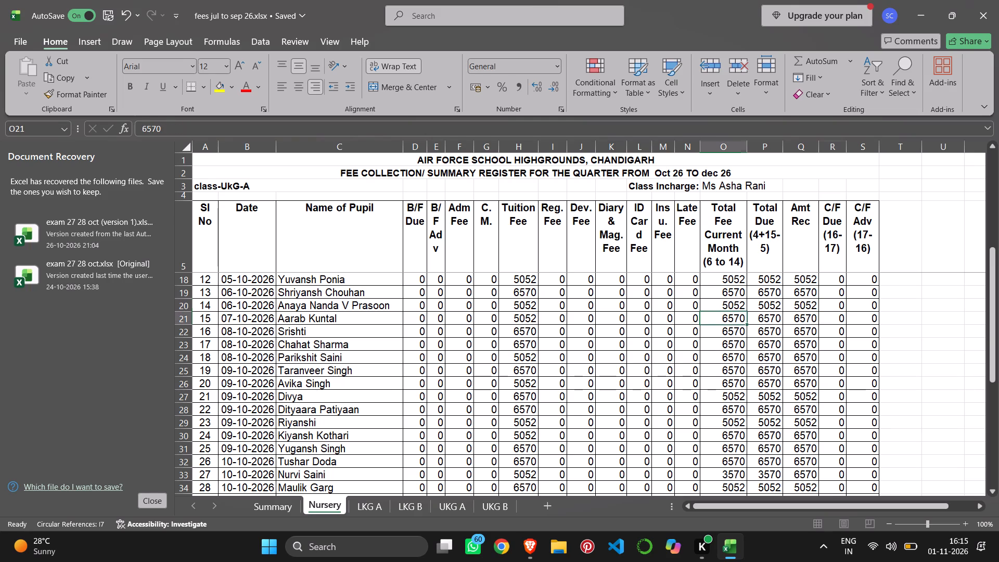
key("BackSpace")
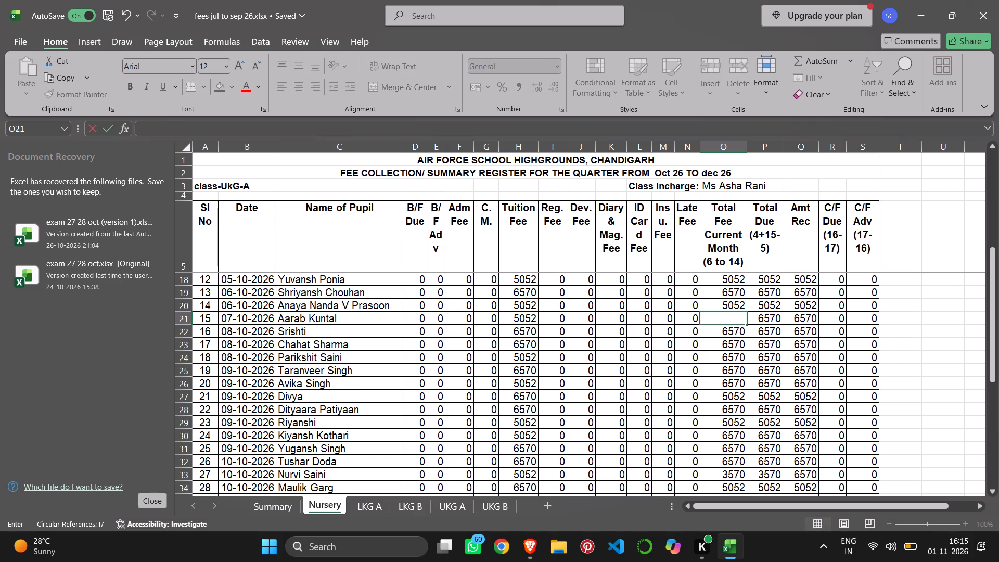
type("50520")
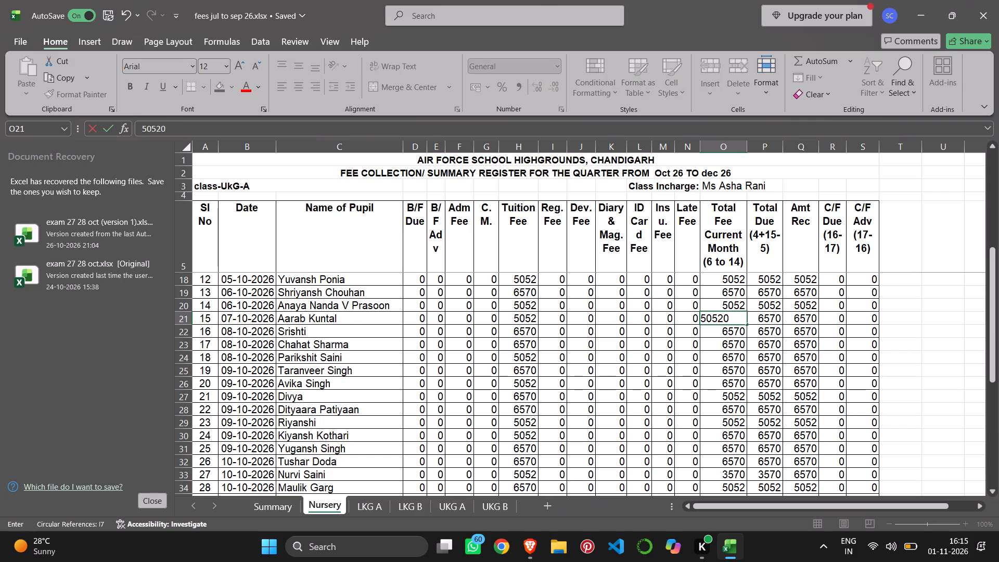
key("BackSpace")
left_click(769, 317)
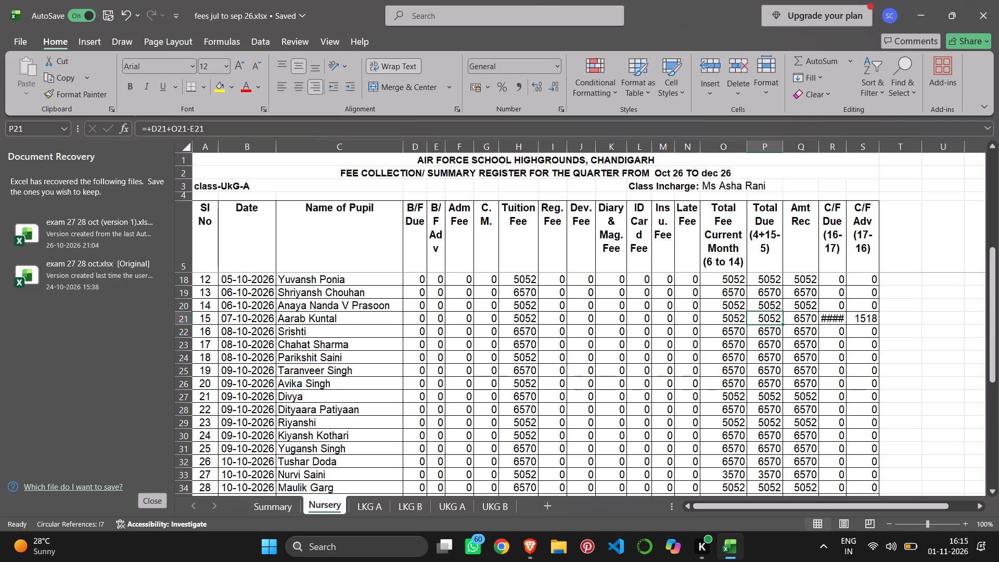
key("BackSpace")
type("5052")
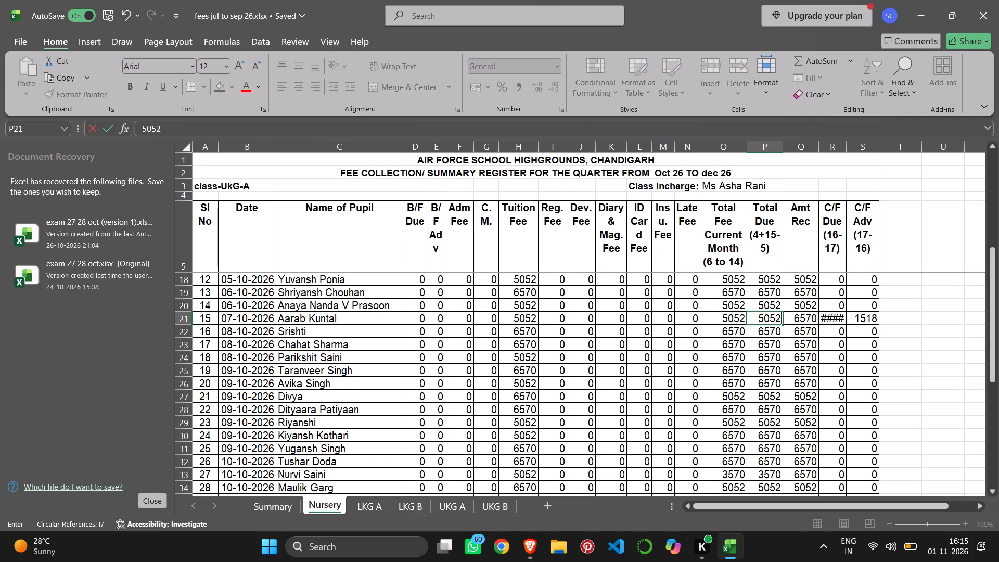
left_click(795, 322)
key("BackSpace")
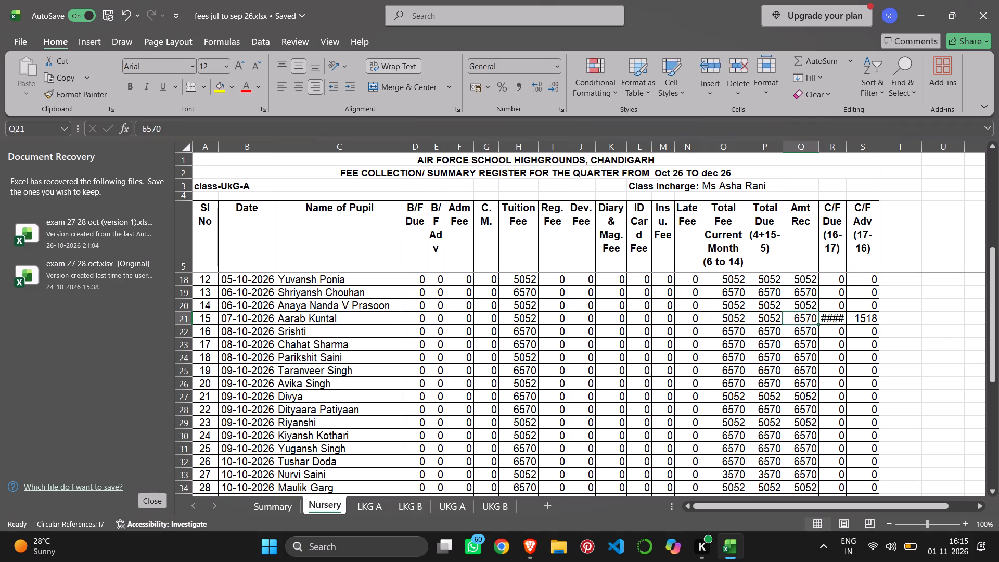
type("5052")
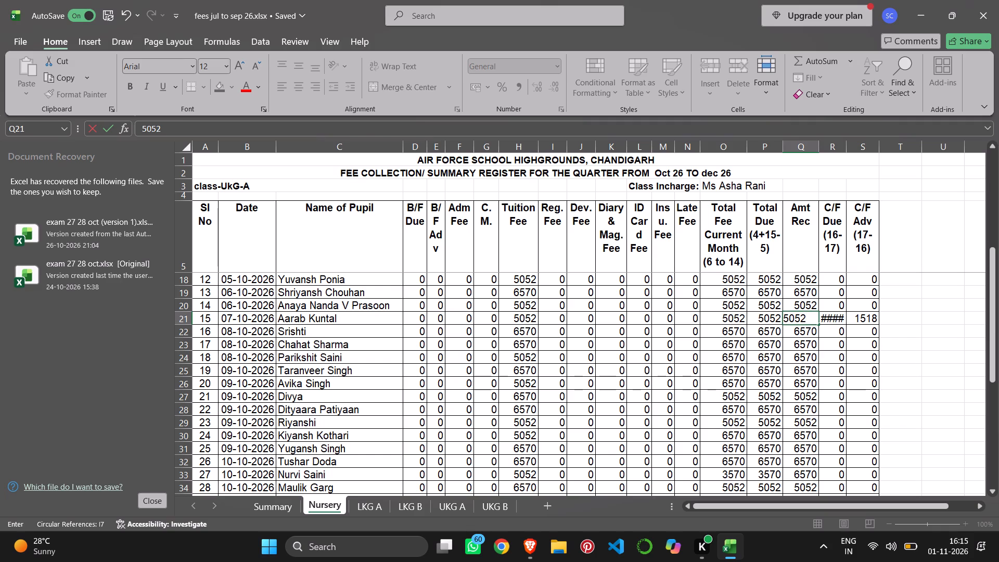
left_click(824, 316)
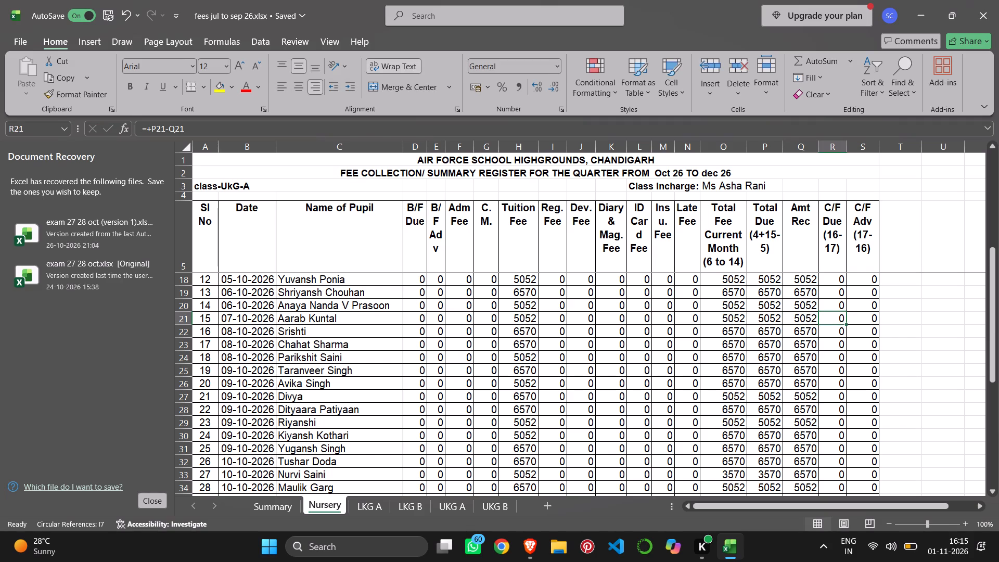
Set the Total Fee Current Month, Total Due and Amt Rec to 6570 for the pupil at Sl No 21.
left_click(735, 398)
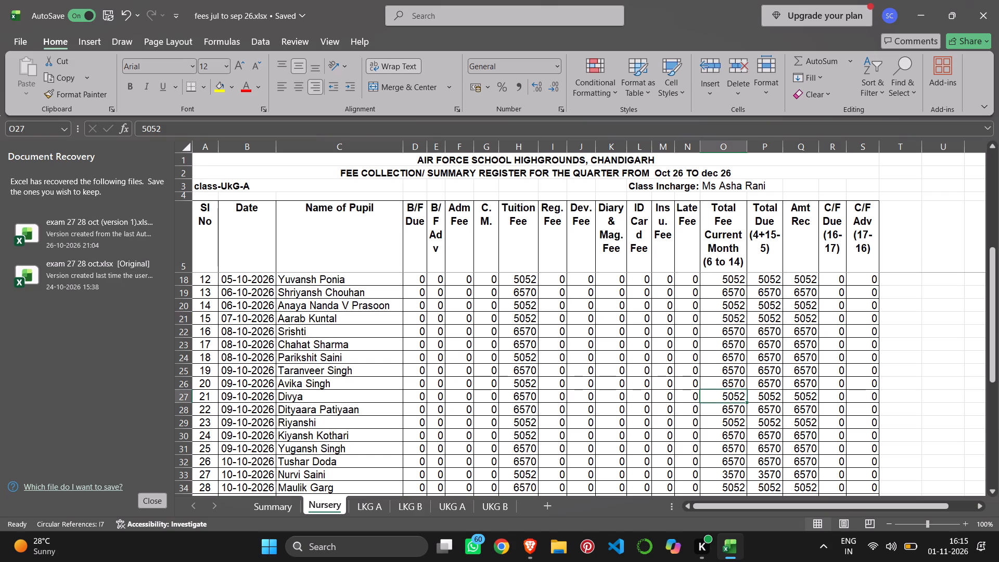
key("BackSpace")
type("6570")
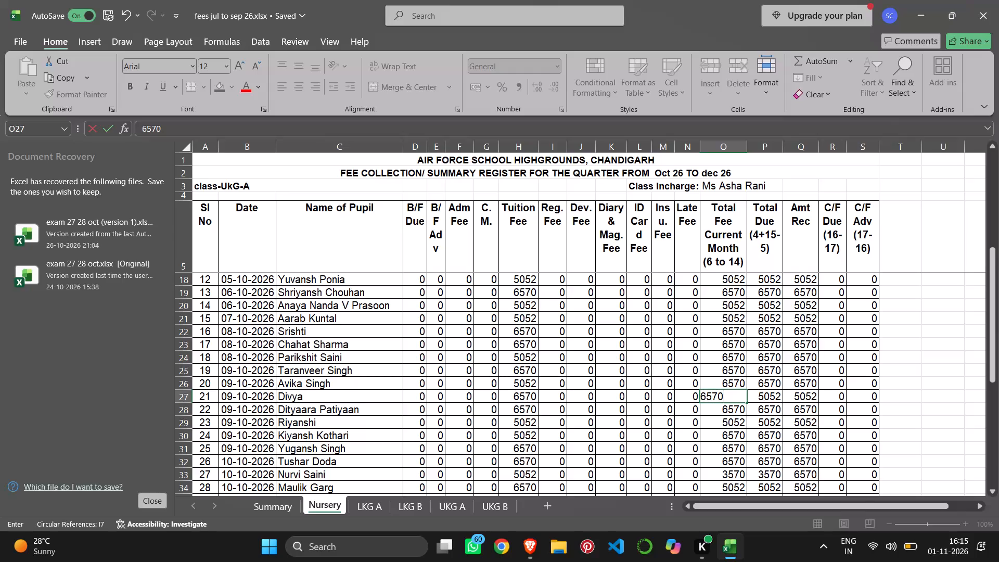
left_click(771, 392)
key("BackSpace")
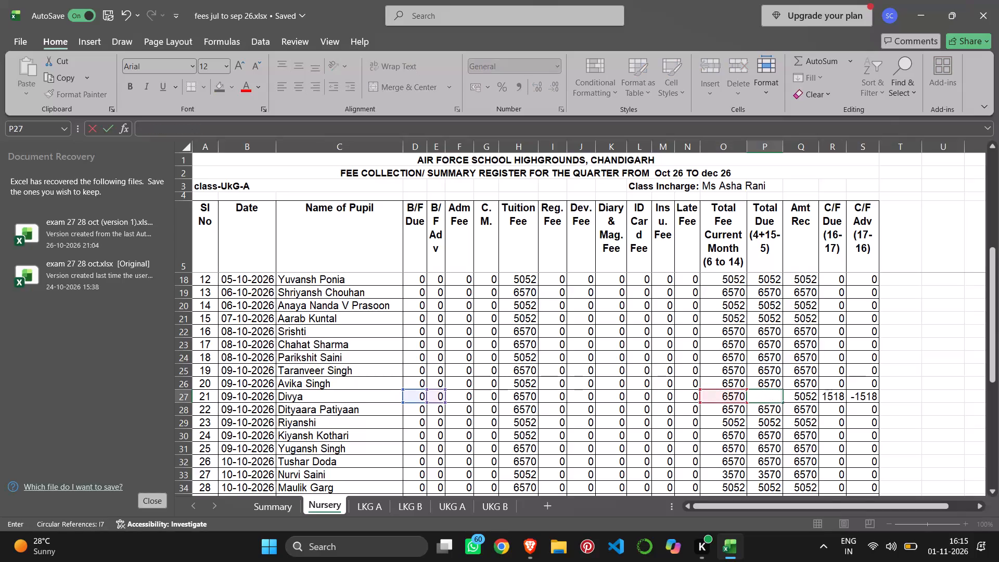
type("6570")
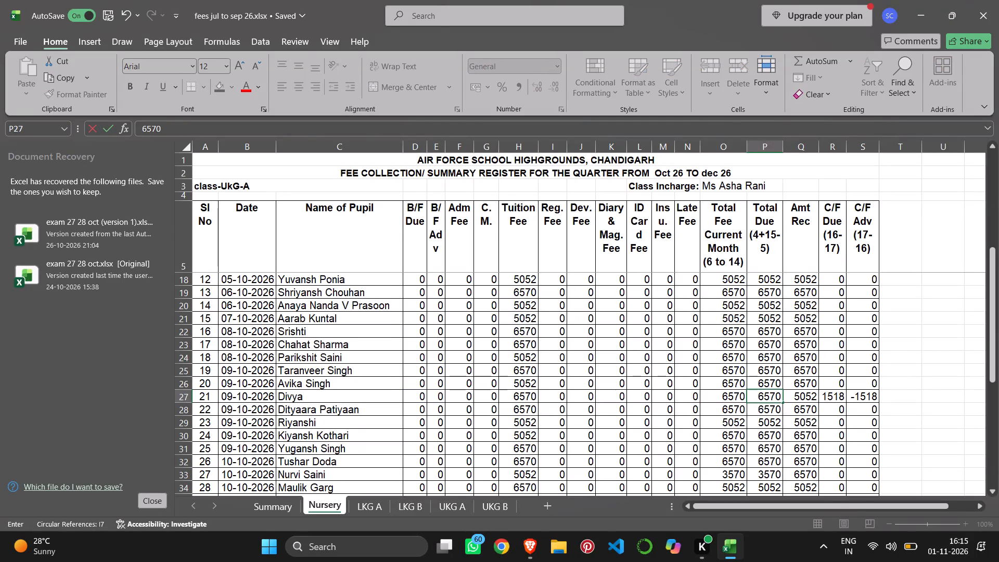
left_click(797, 399)
key("BackSpace")
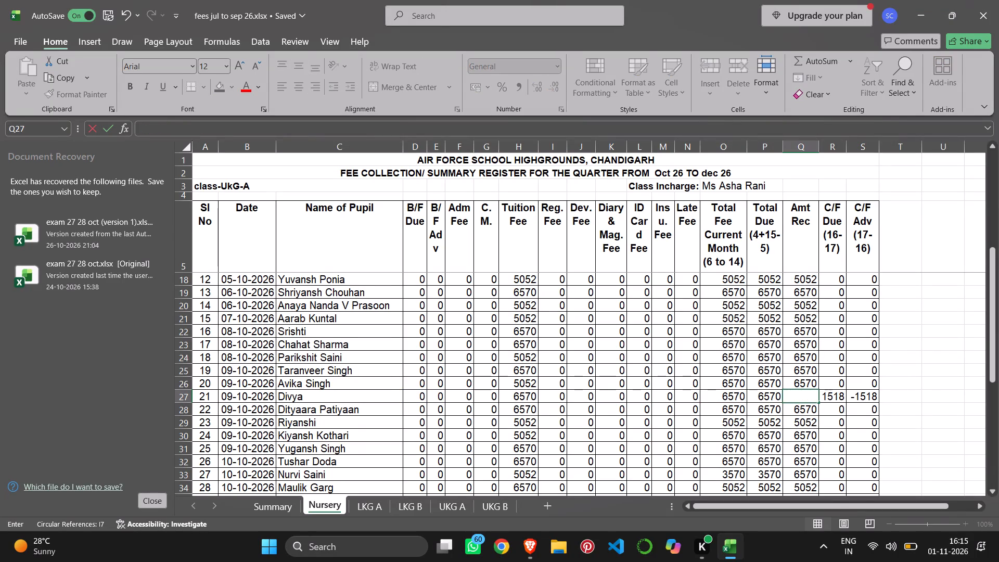
key("6")
type("570")
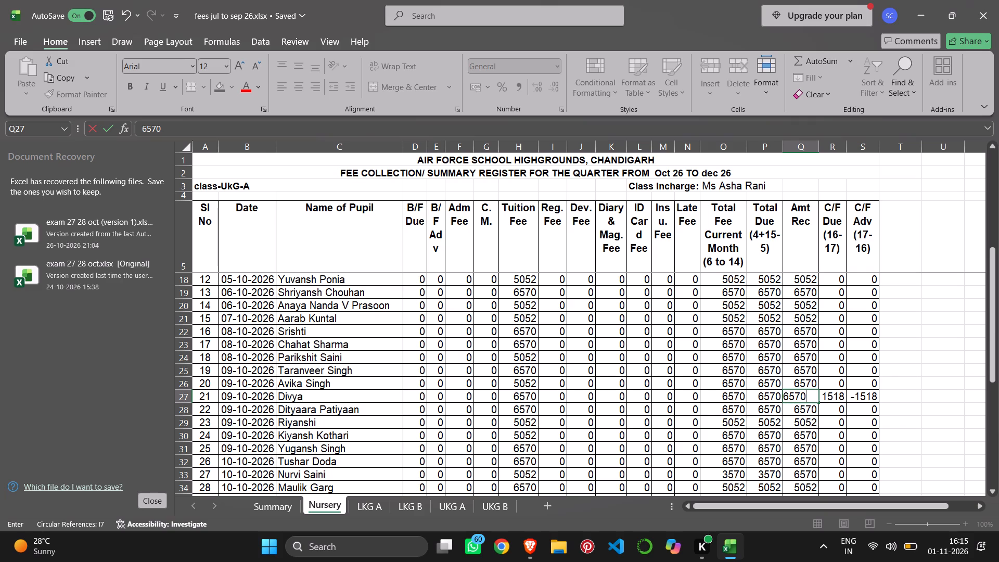
Set the Total Fee Current Month, Total Due and Amt Rec to 5052 for the pupil at Sl No 24.
left_click(739, 436)
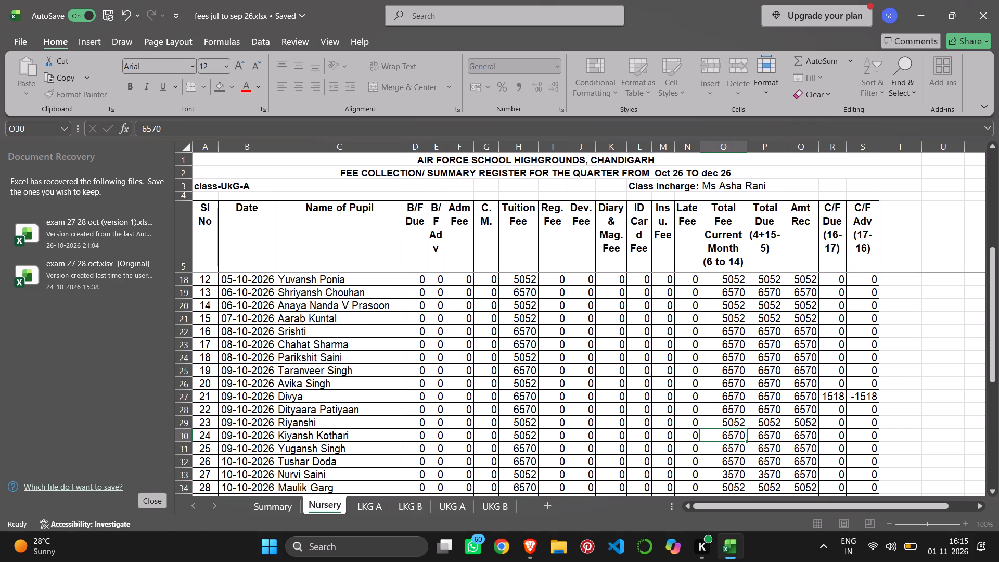
key("BackSpace")
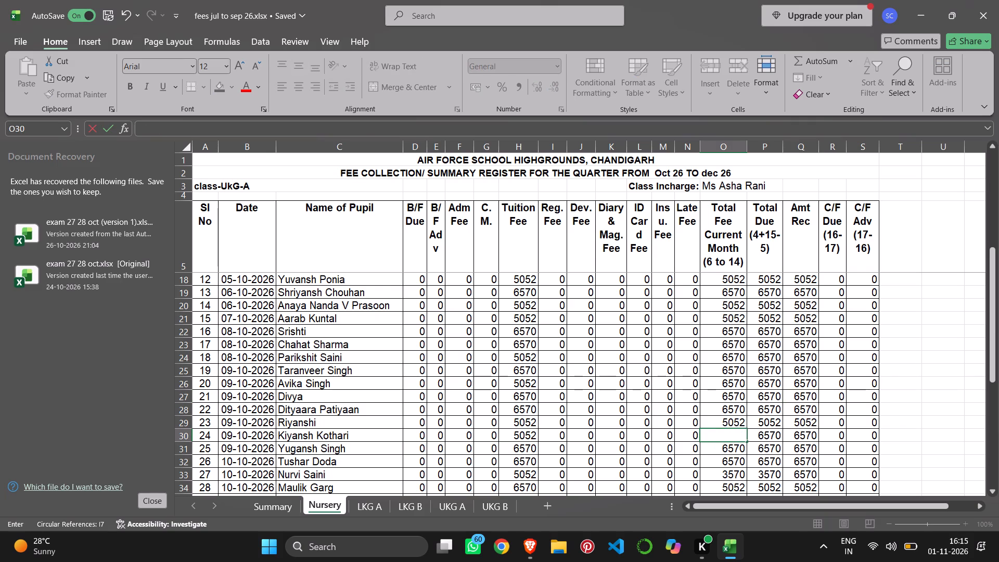
type("5052")
left_click(759, 439)
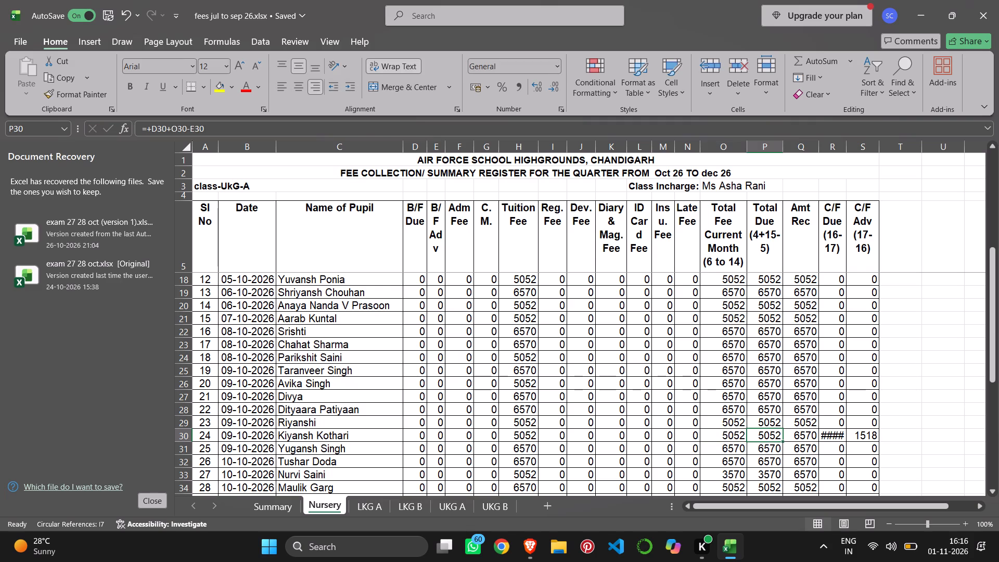
key("BackSpace")
key("5")
type("052")
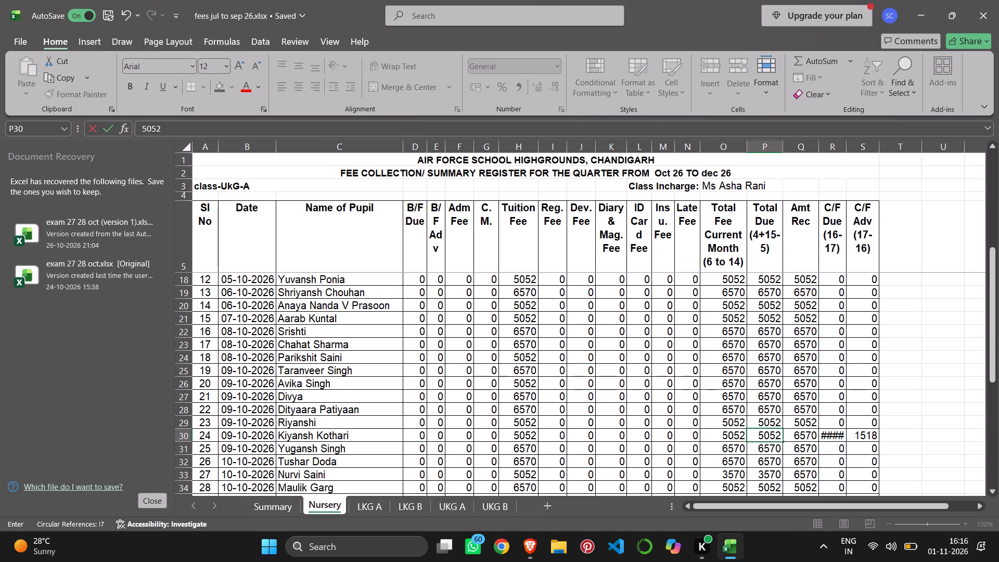
left_click(796, 435)
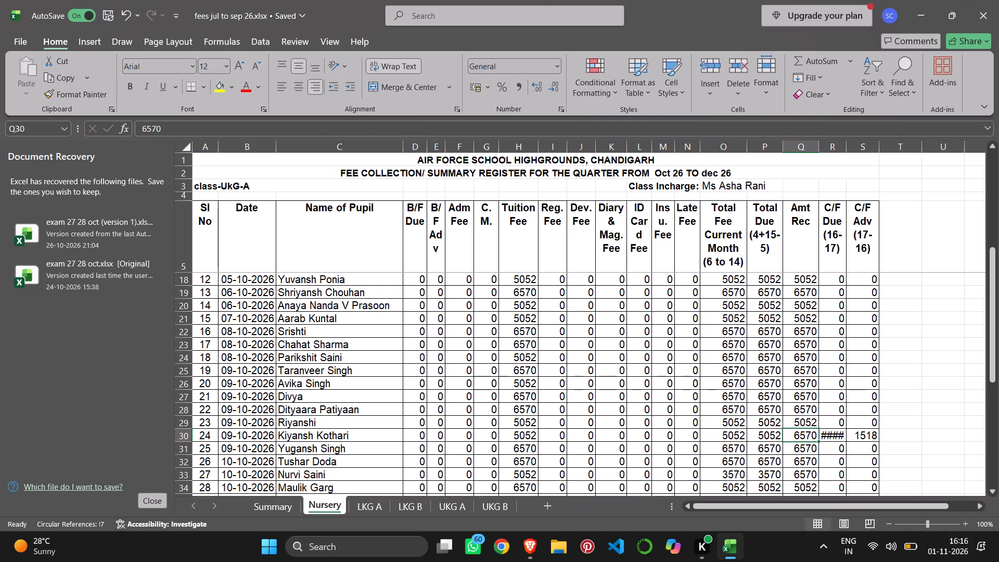
key("BackSpace")
type("5052")
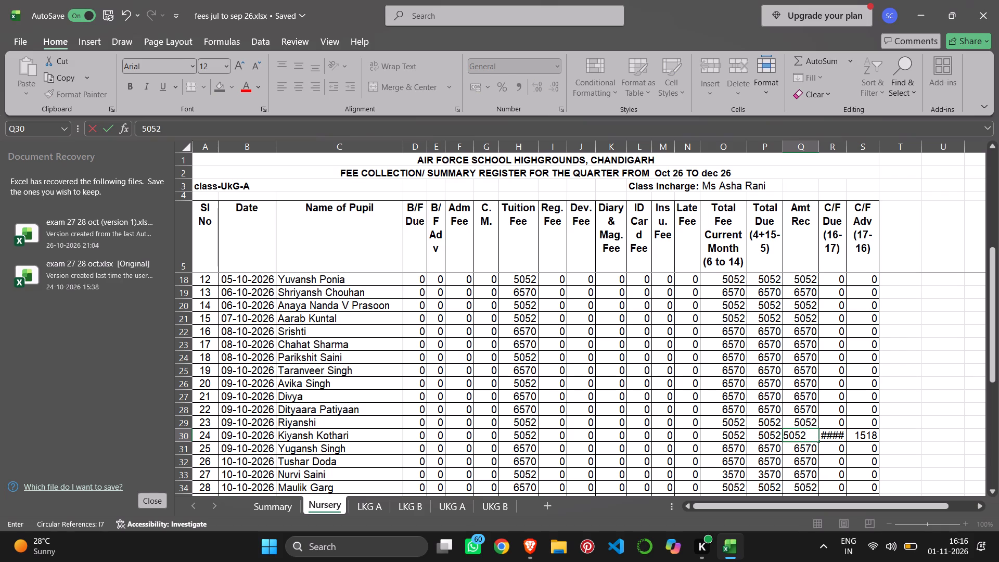
Set the Total Fee Current Month and Amt Rec to 6570 for the pupil at Sl No 29.
scroll(796, 435, "down", 1)
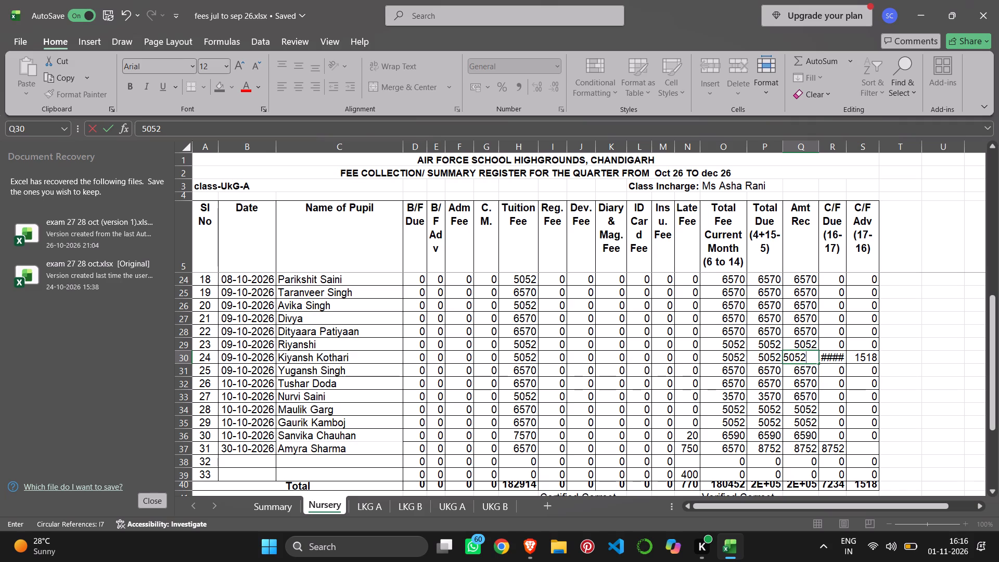
left_click(724, 421)
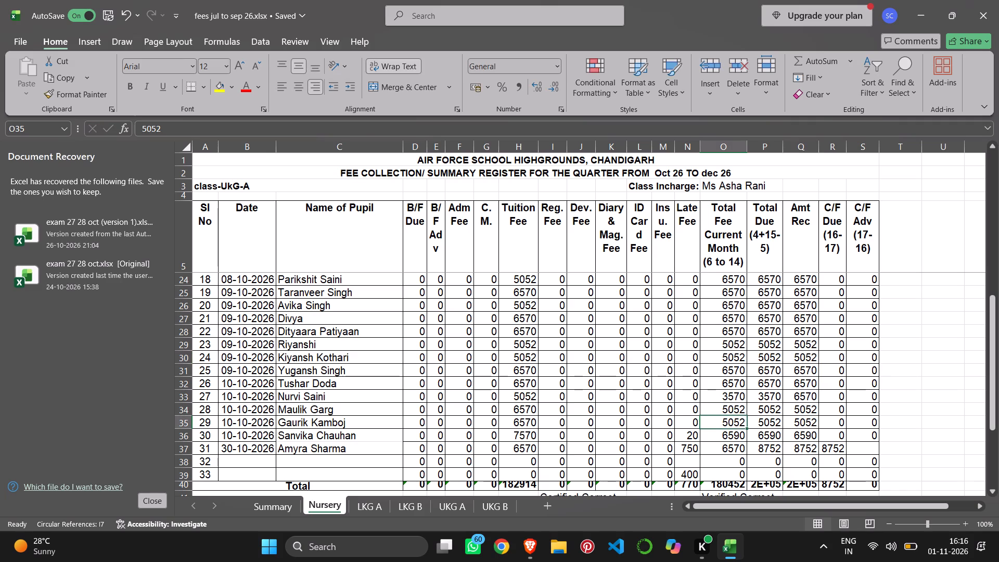
key("BackSpace")
type("6570")
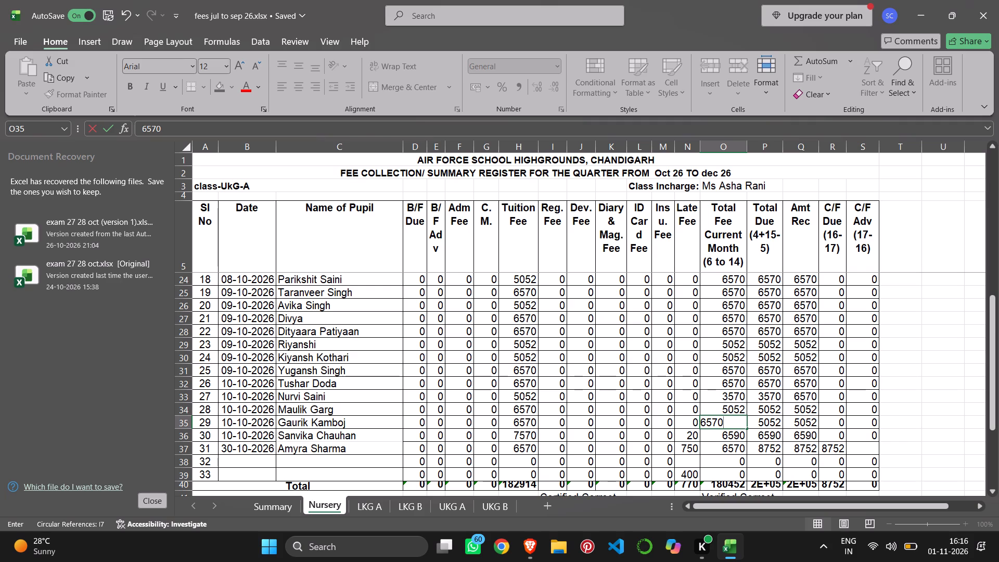
left_click(764, 424)
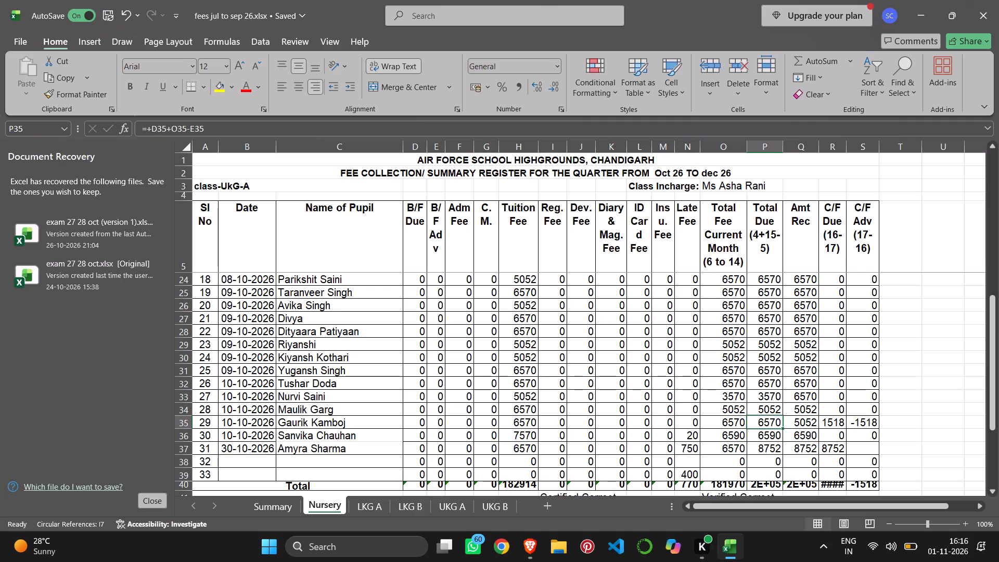
left_click(800, 423)
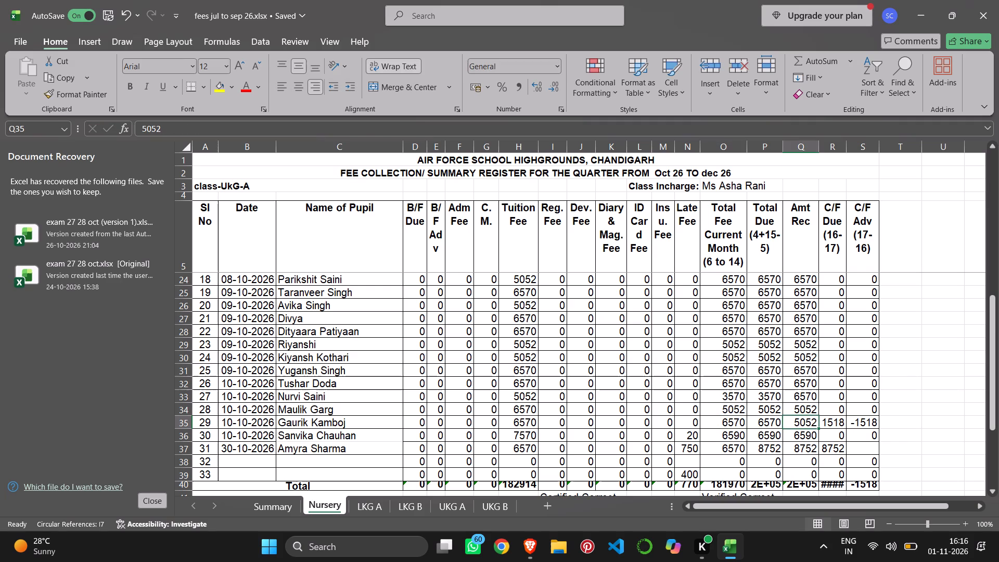
key("BackSpace")
type("6570")
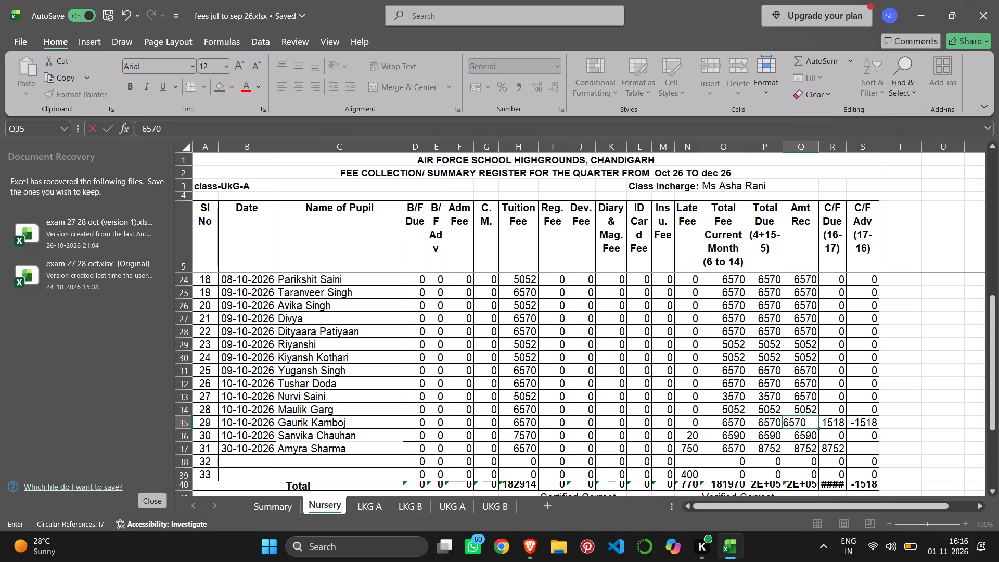
For the pupil at Sl No 30, set the Late Fee to 0 and the Total Fee Current Month and Amt Rec to 6570.
left_click(695, 433)
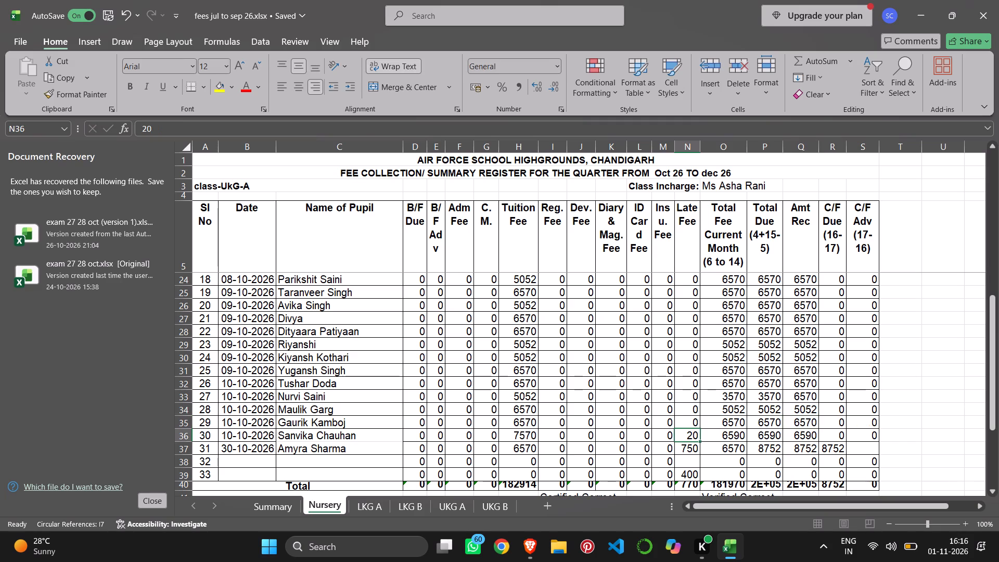
key("BackSpace")
key("0")
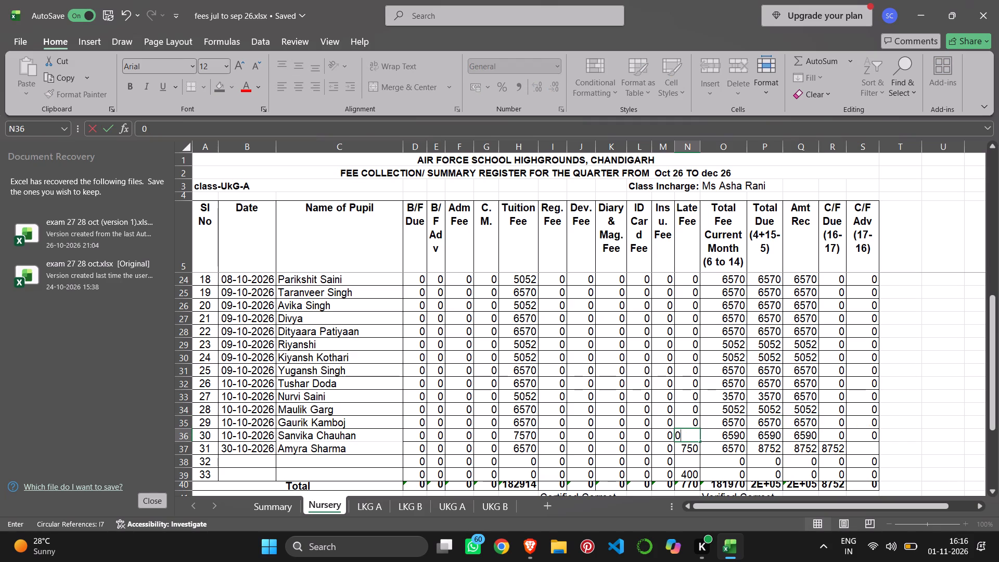
left_click(726, 437)
key("BackSpace")
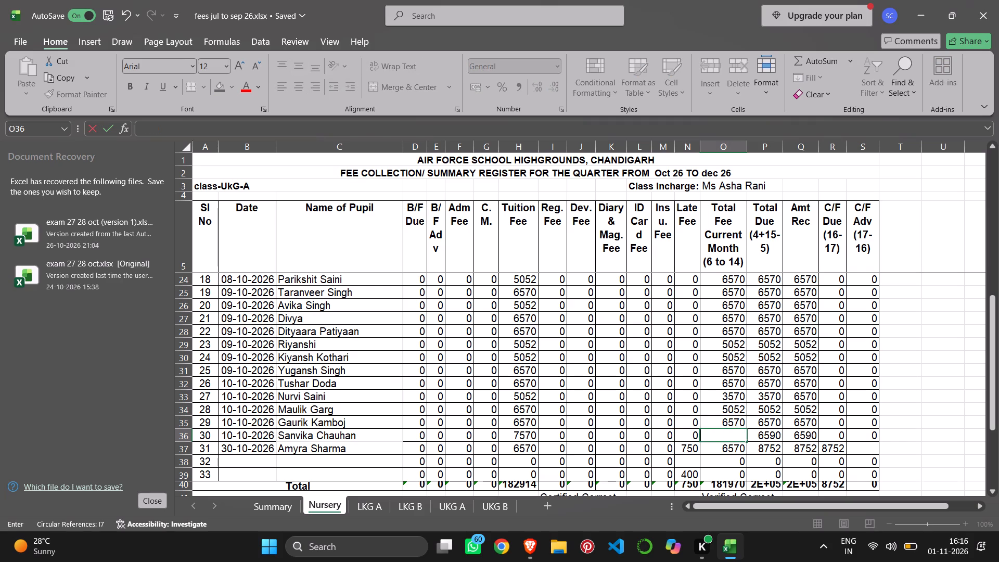
type("6570")
left_click(757, 437)
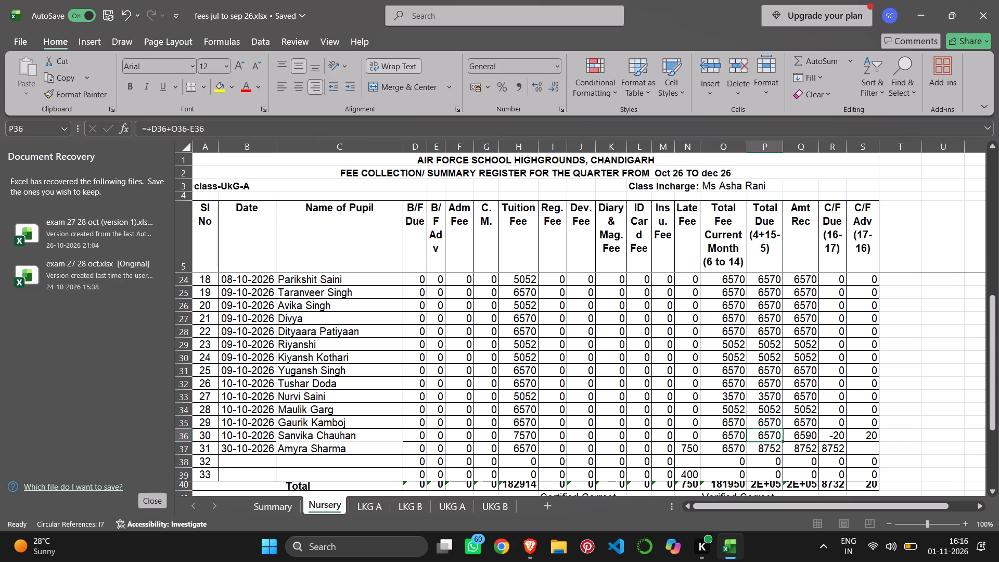
left_click(792, 438)
key("BackSpace")
type("6570")
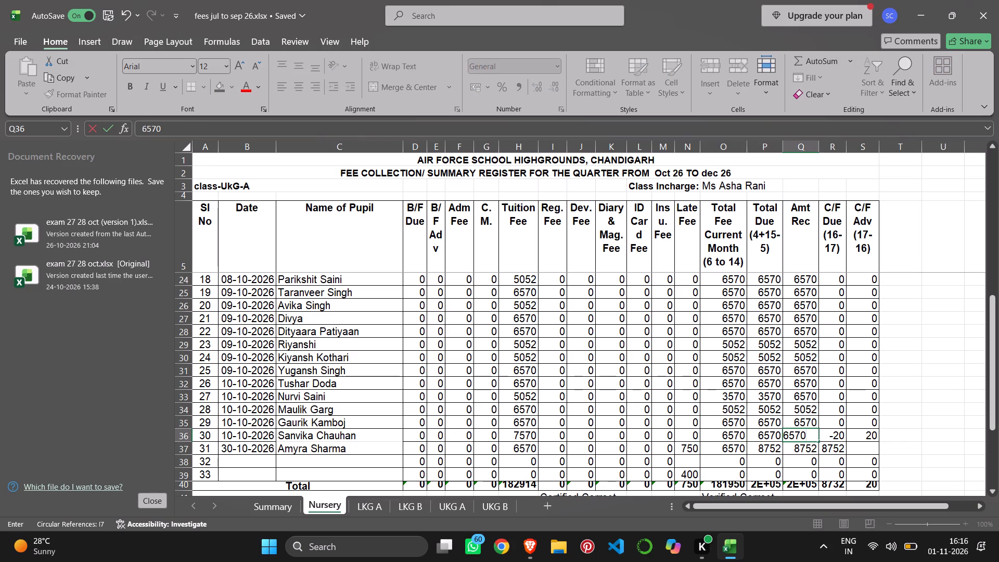
Set the C/F Adv to 0 for the pupil at Sl No 31.
left_click(751, 454)
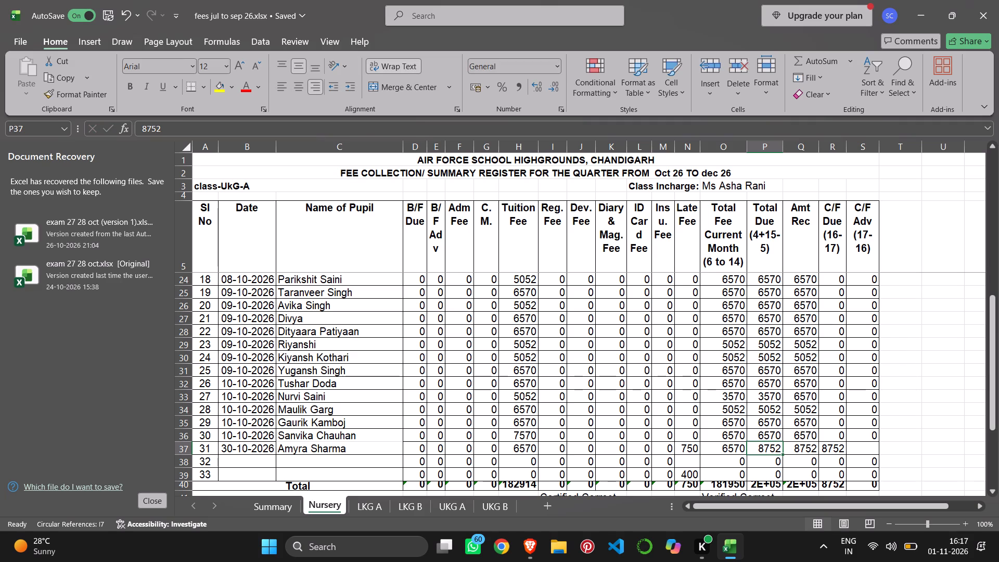
left_click(876, 450)
key("0")
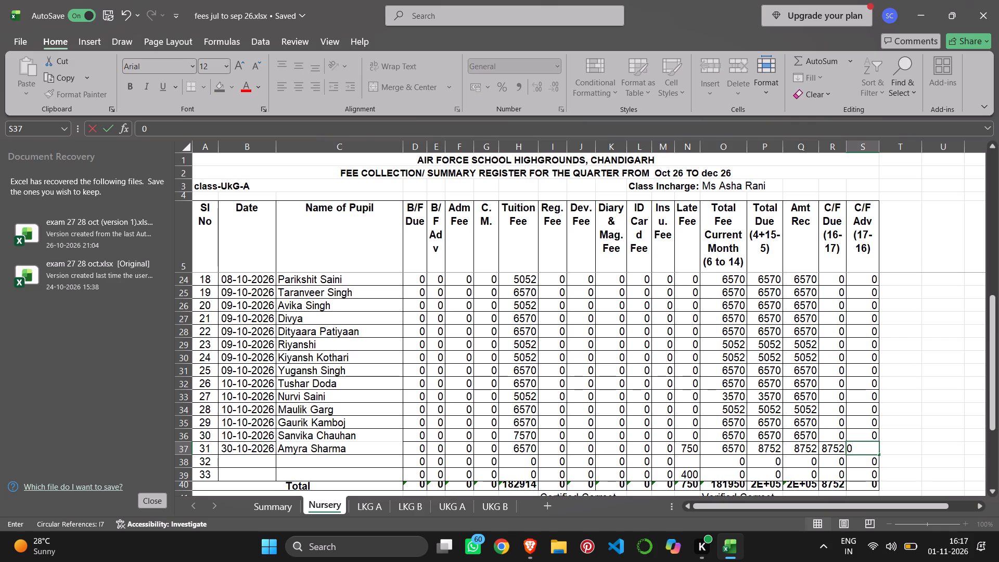
left_click(829, 451)
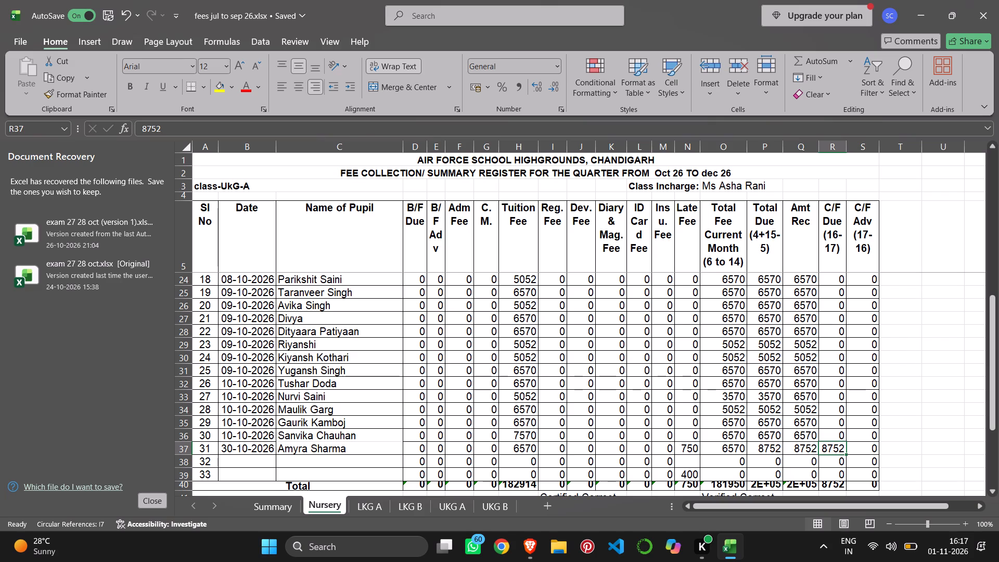
Enter 0 as the C/F Due for the pupil at Sl No 4.
scroll(693, 484, "up", 1)
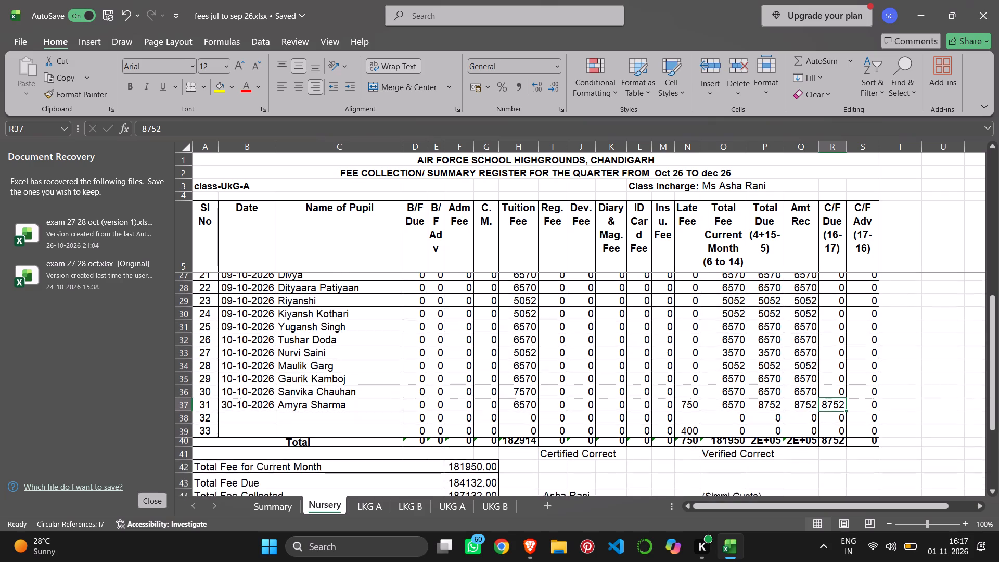
scroll(693, 484, "up", 4)
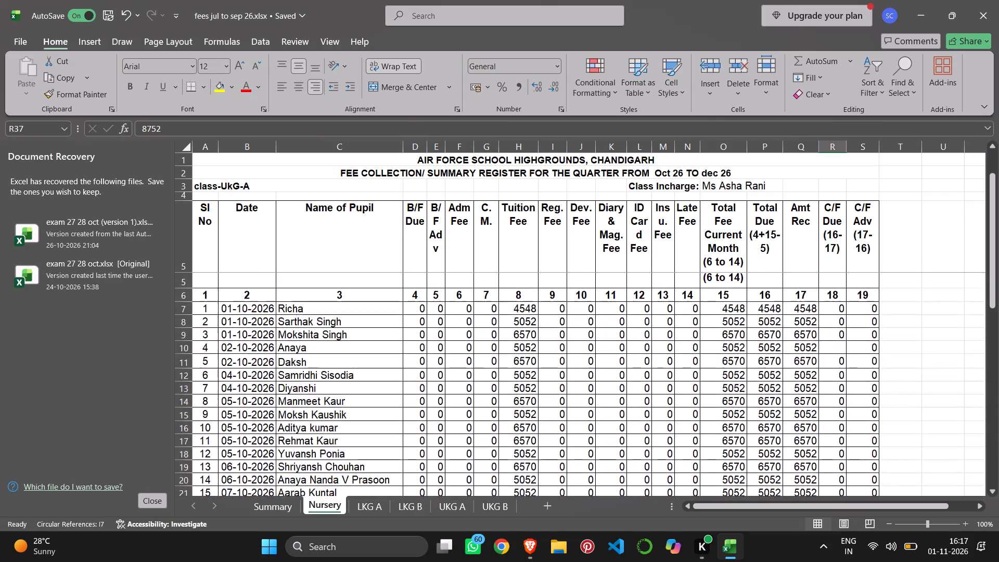
scroll(693, 484, "up", 1)
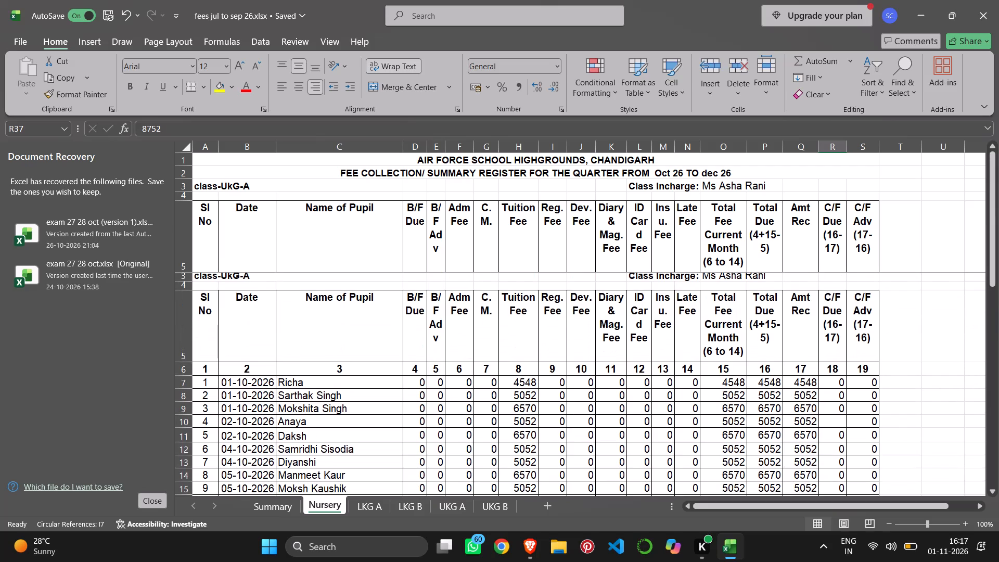
scroll(693, 484, "down", 1)
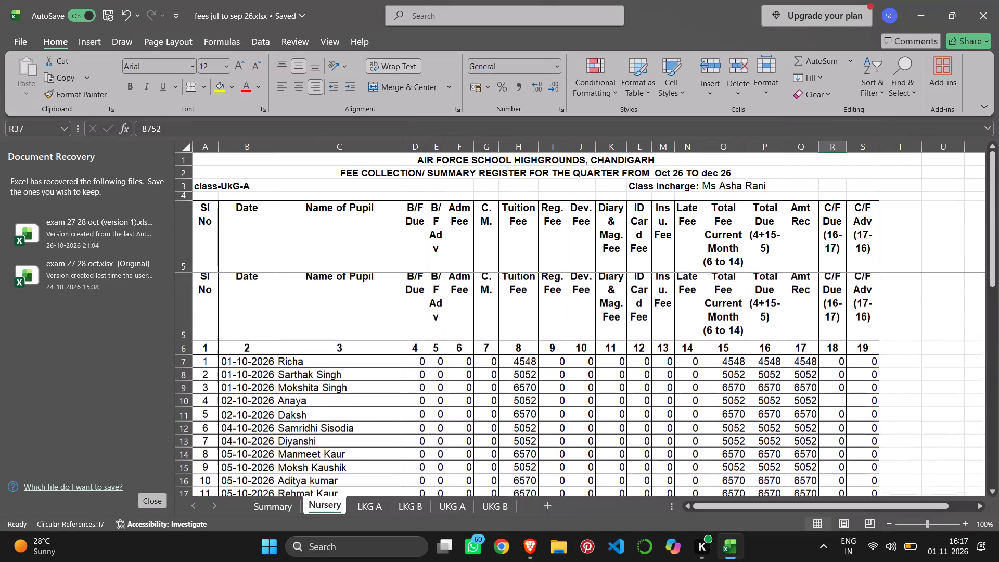
scroll(693, 484, "down", 1)
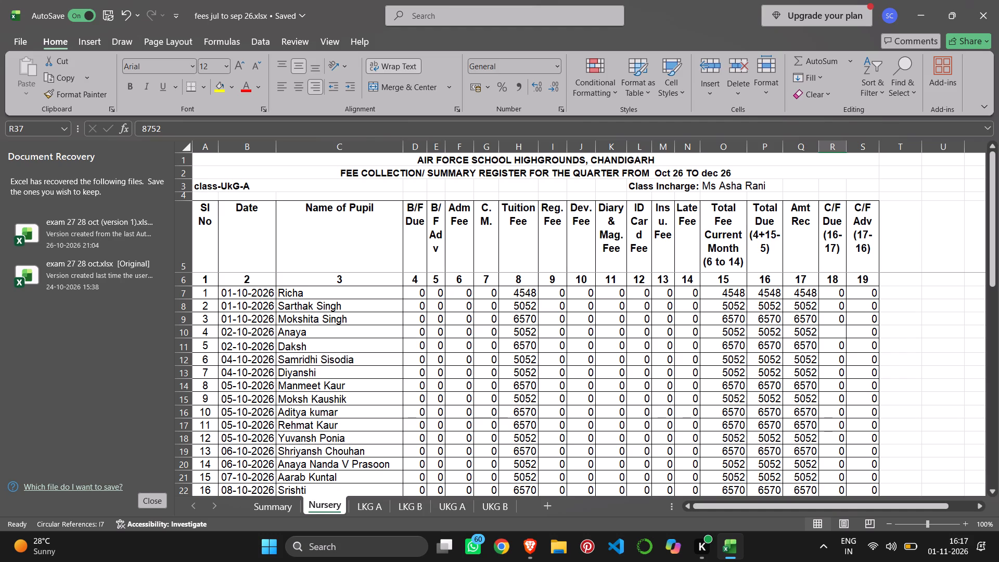
left_click(834, 335)
key("0")
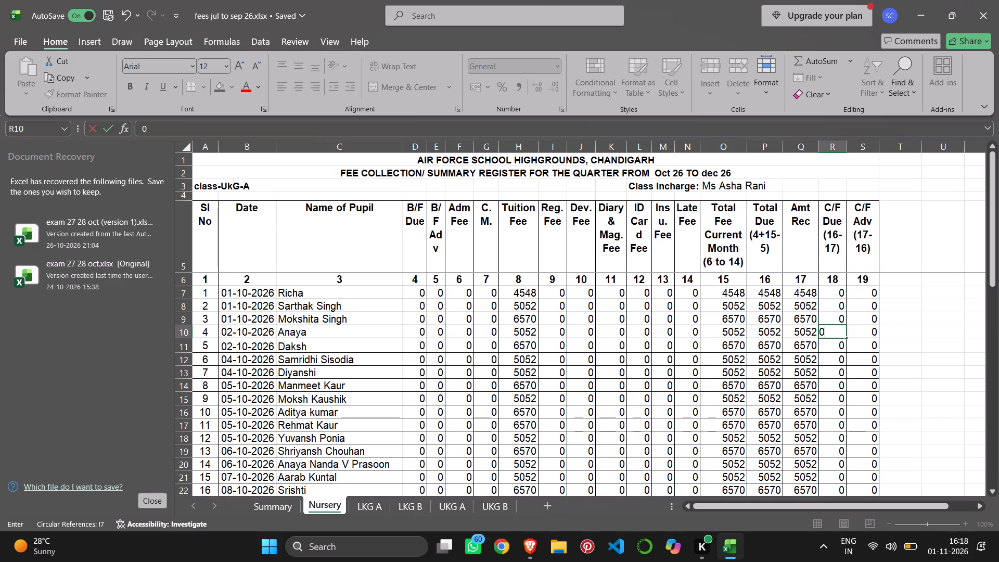
Set the Tuition Fee to 6570 for the pupil at Sl No 18.
left_click(462, 372)
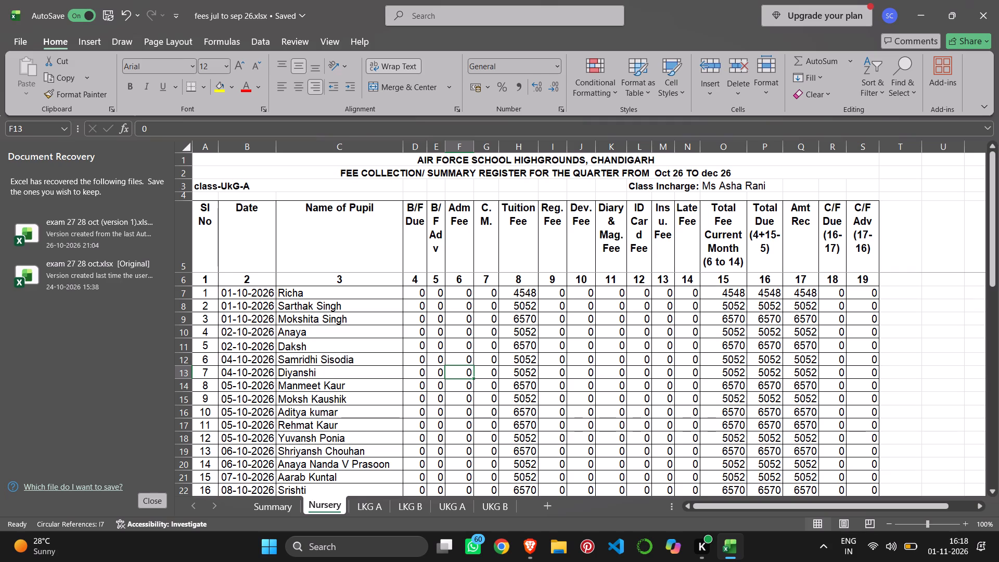
scroll(440, 365, "down", 1)
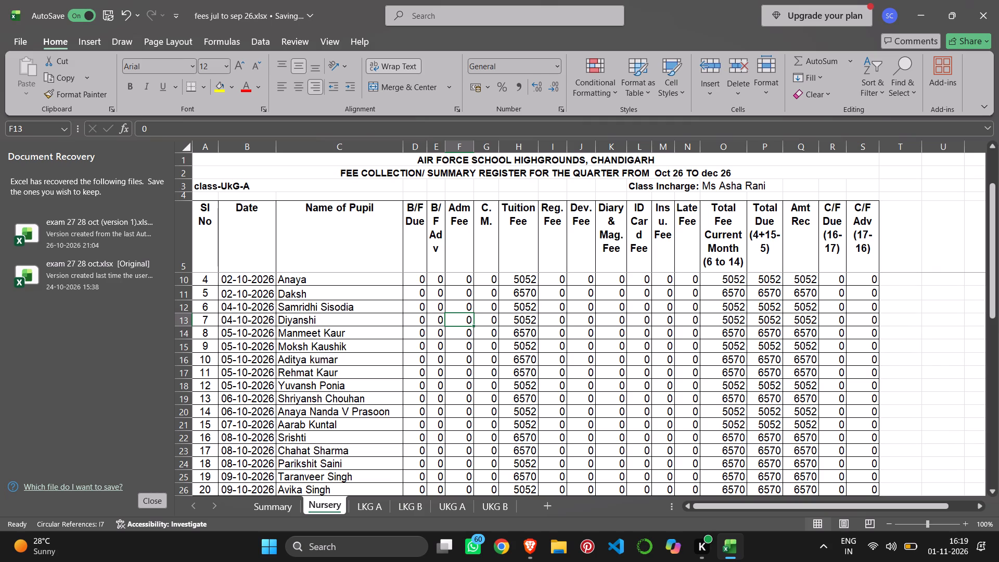
left_click(525, 464)
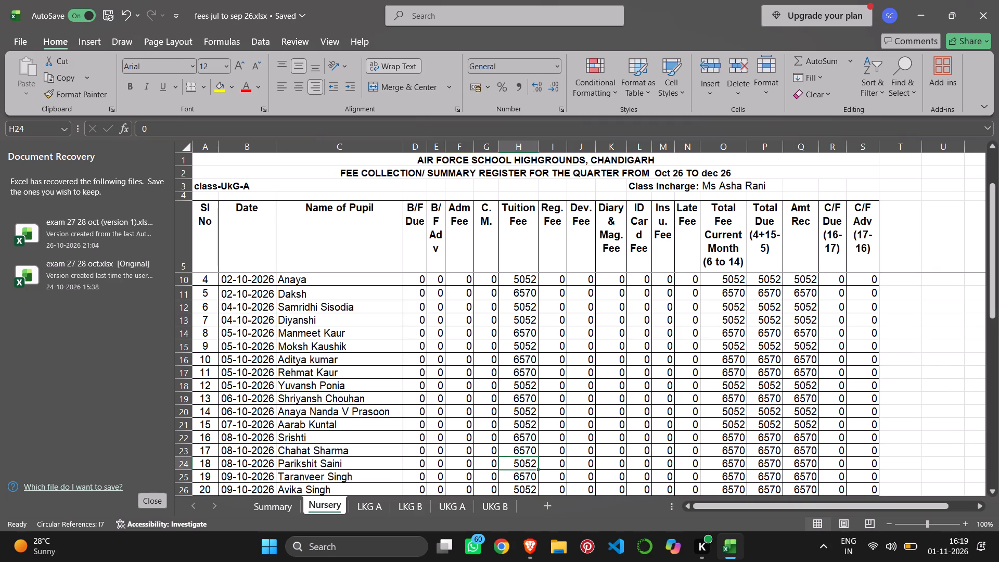
key("BackSpace")
type("6570")
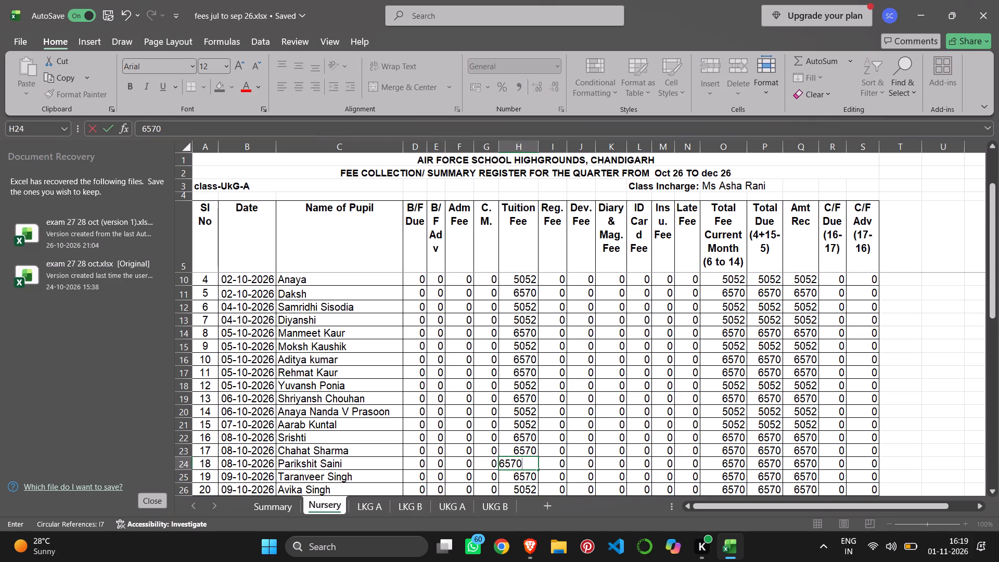
Set the Total Fee Current Month and Amt Rec to 5052 for the pupil at Sl No 20.
scroll(527, 484, "down", 2)
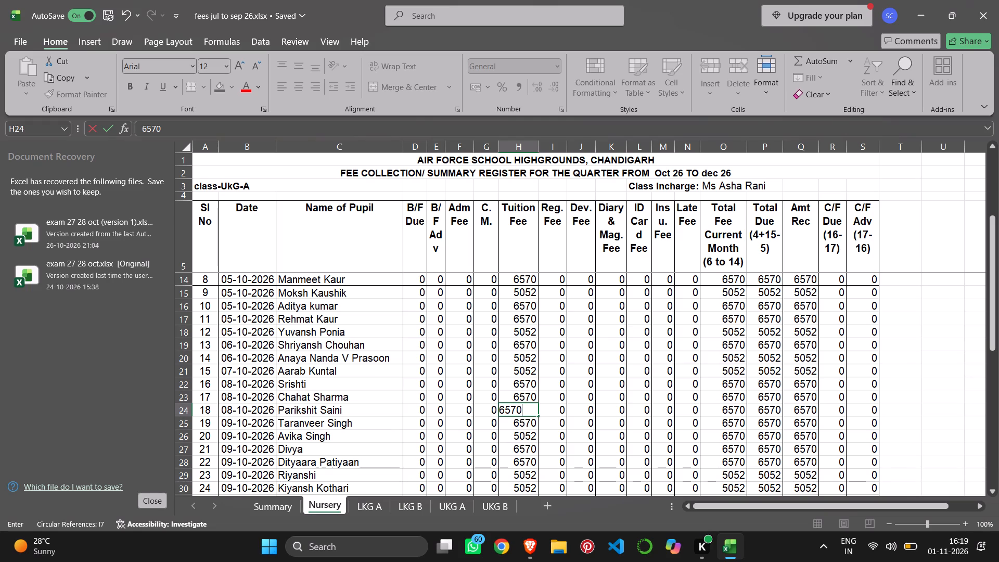
left_click(723, 436)
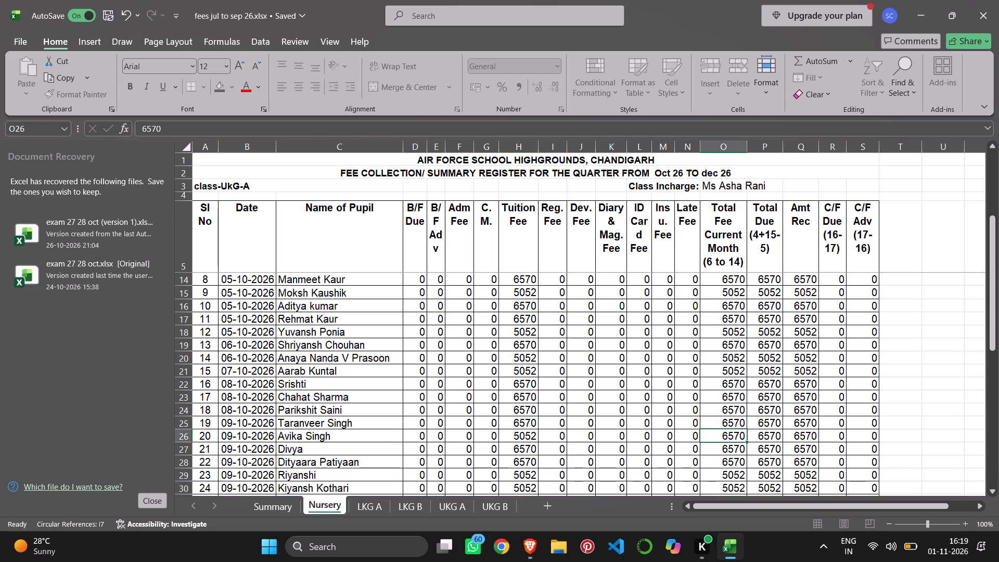
key("BackSpace")
type("5052")
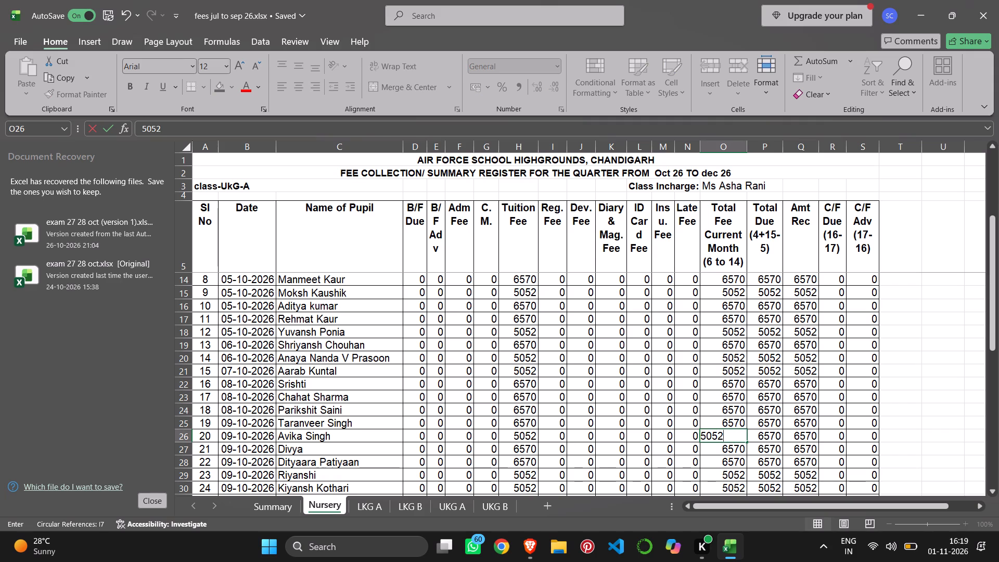
left_click(763, 440)
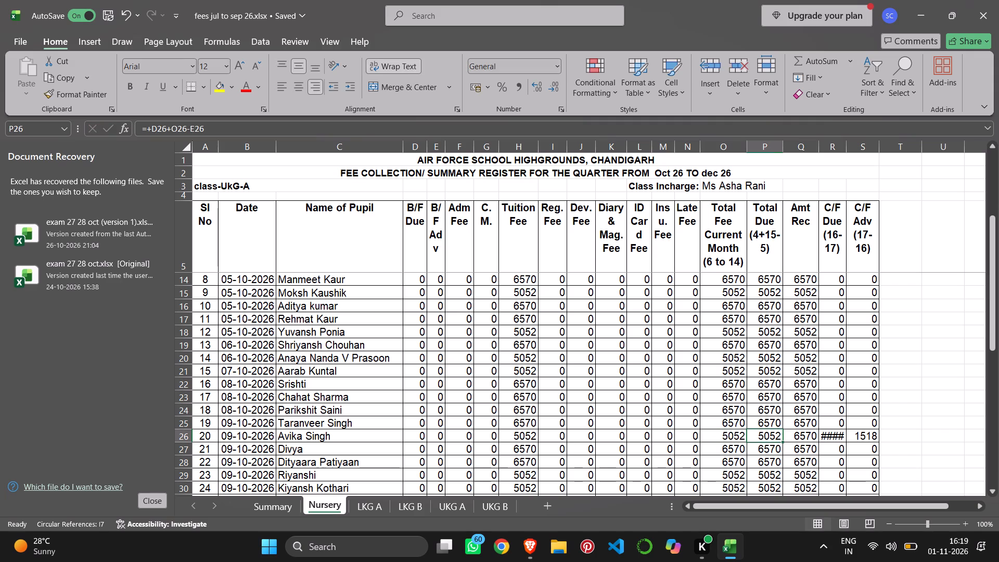
left_click(793, 436)
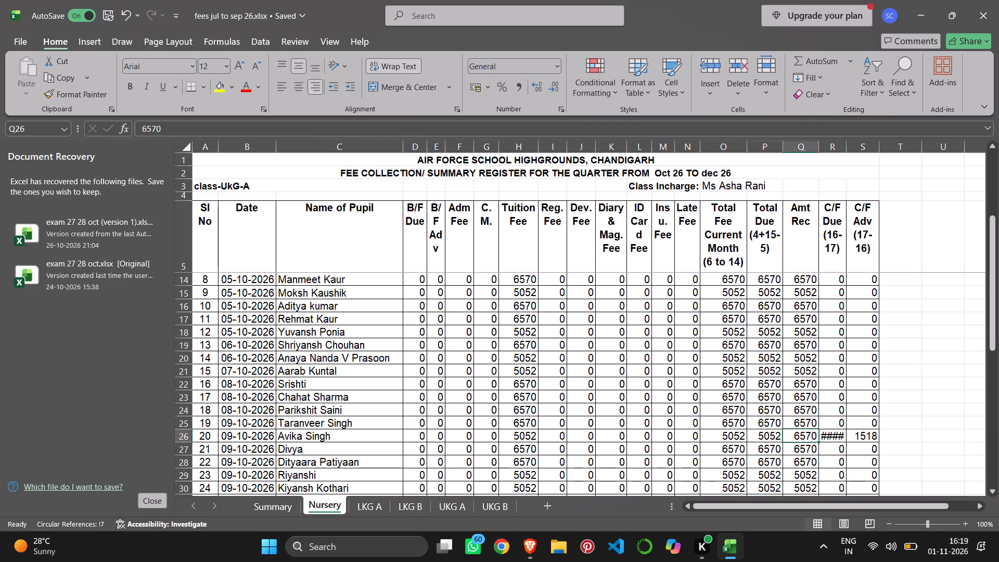
key("BackSpace")
type("5052")
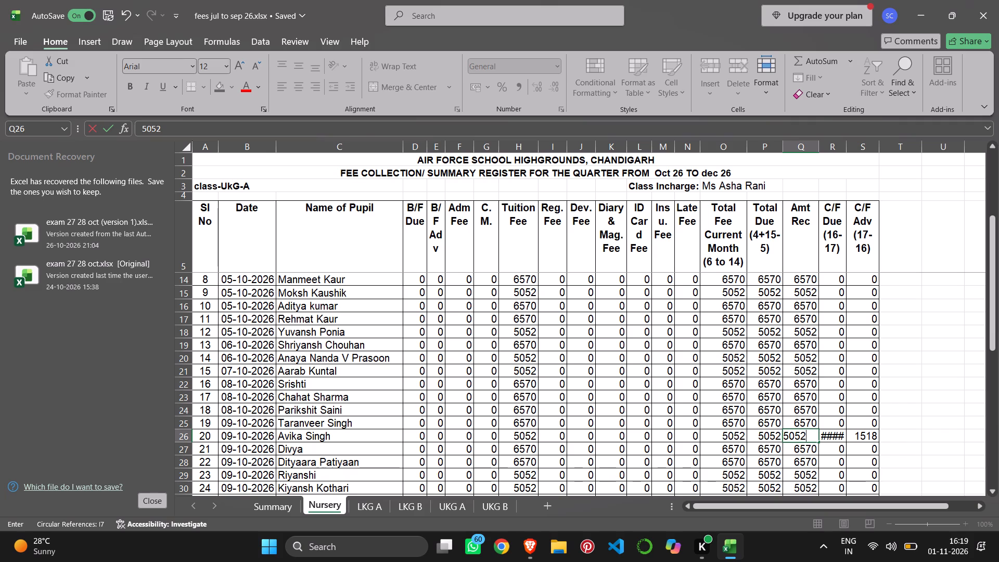
left_click(826, 435)
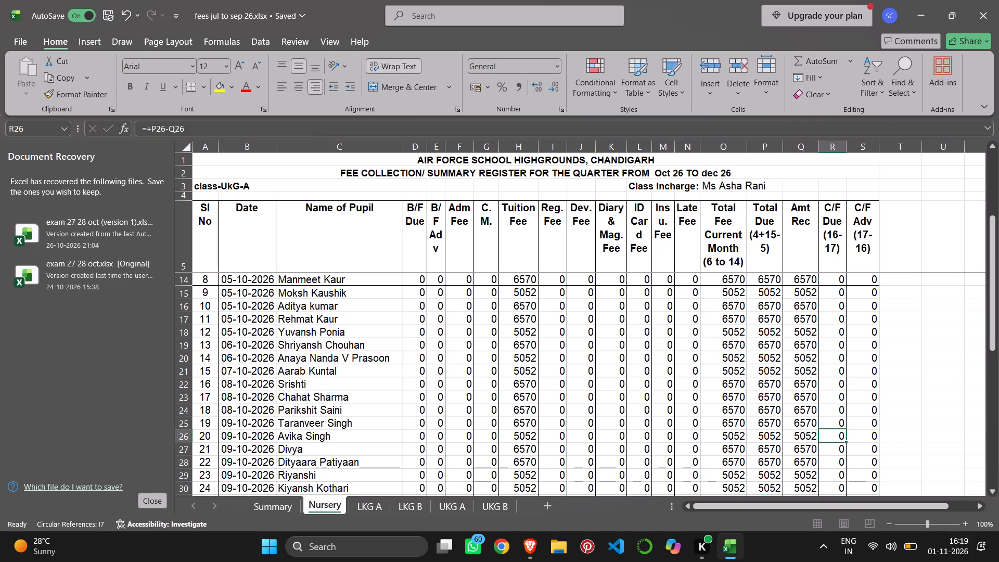
Set the Total Fee Current Month and Amt Rec to 5052 for the pupil at Sl No 27.
scroll(826, 435, "down", 1)
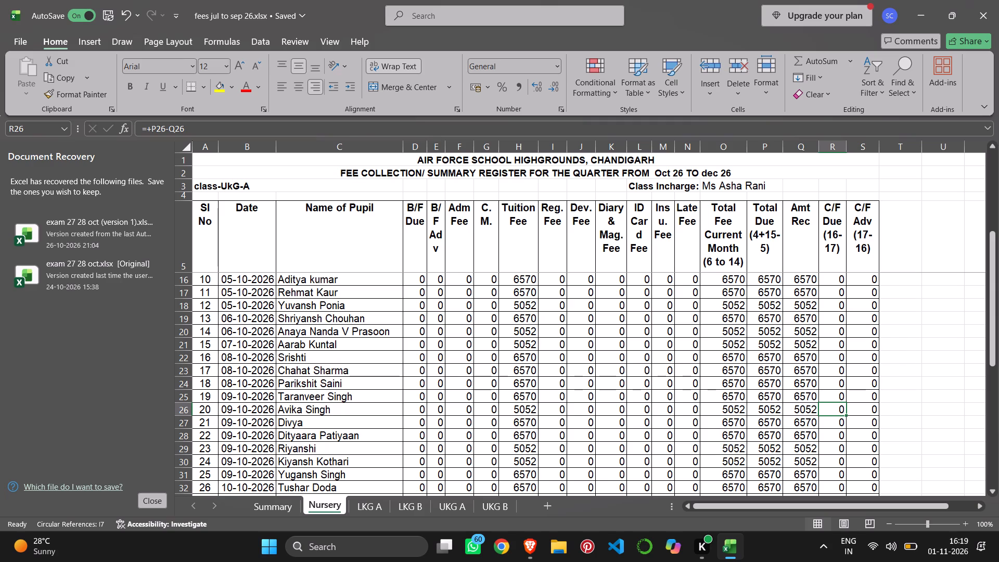
scroll(514, 490, "down", 1)
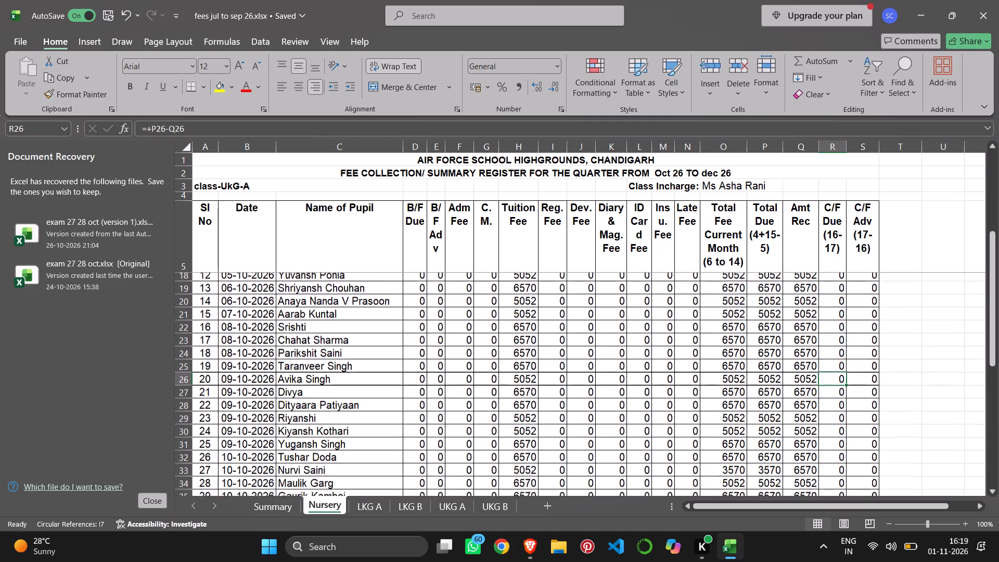
scroll(514, 490, "down", 1)
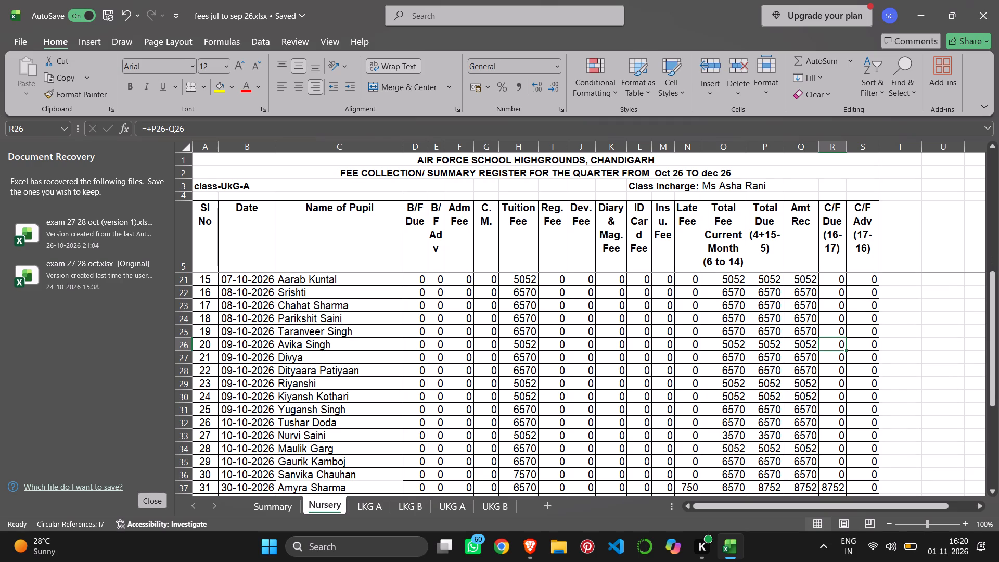
left_click(719, 439)
key("BackSpace")
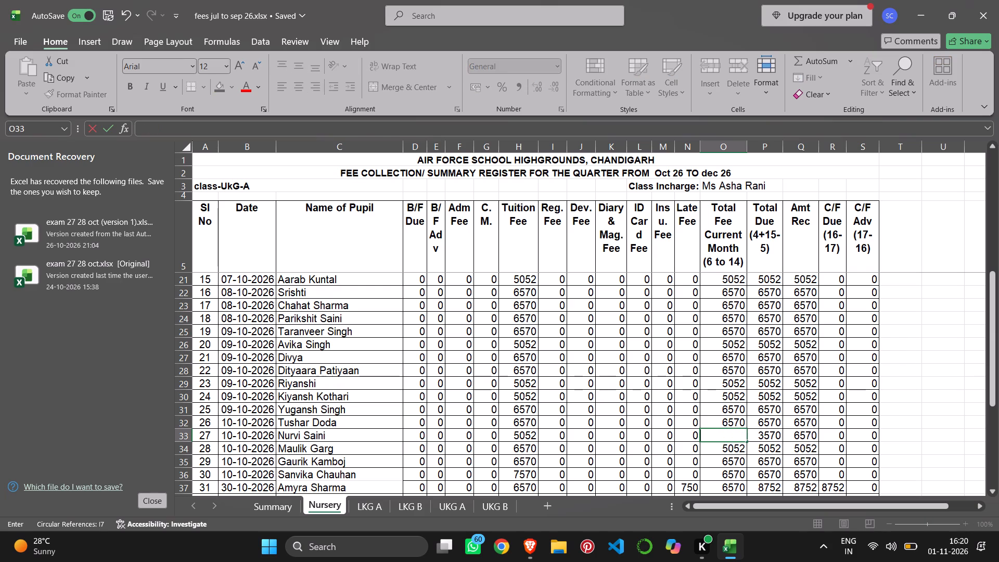
type("5052")
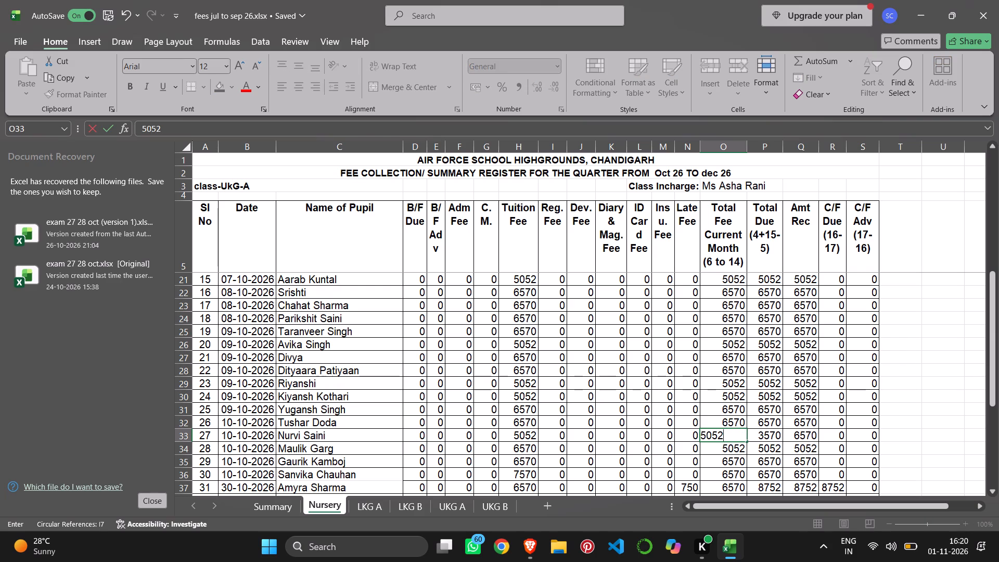
left_click(761, 432)
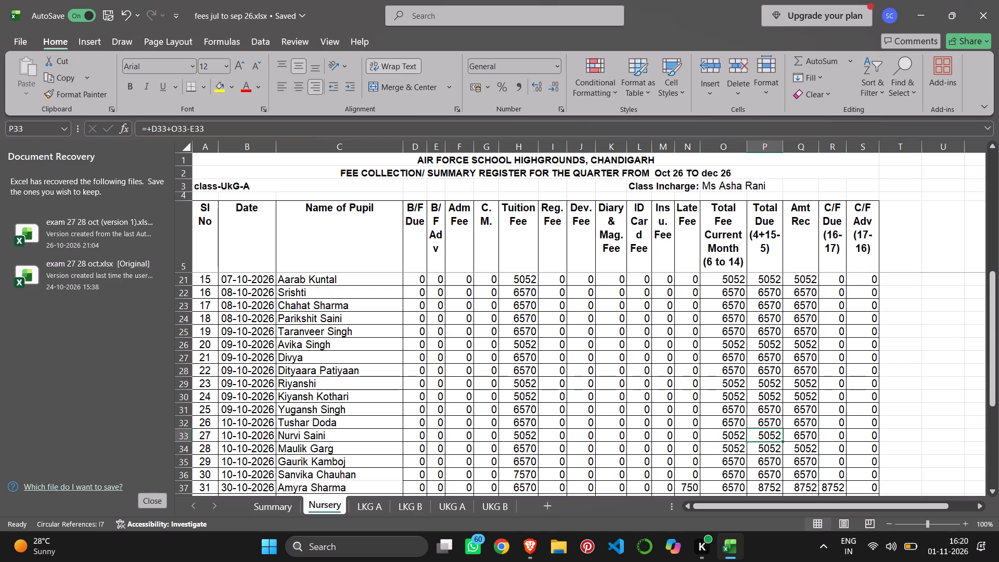
left_click(791, 437)
key("BackSpace")
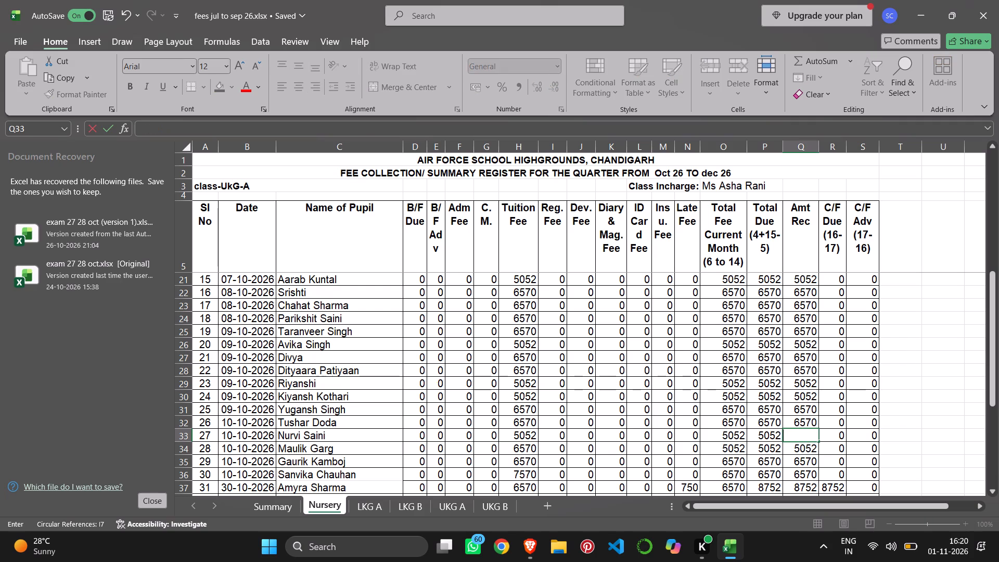
type("5052")
left_click(737, 461)
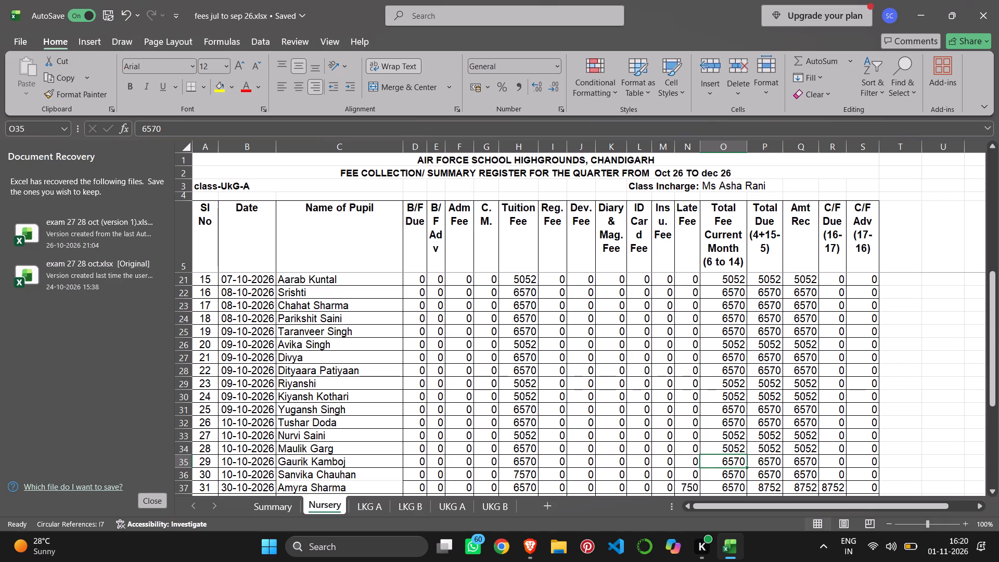
Set the Tuition Fee to 6570 for the pupil at Sl No 30.
left_click(520, 474)
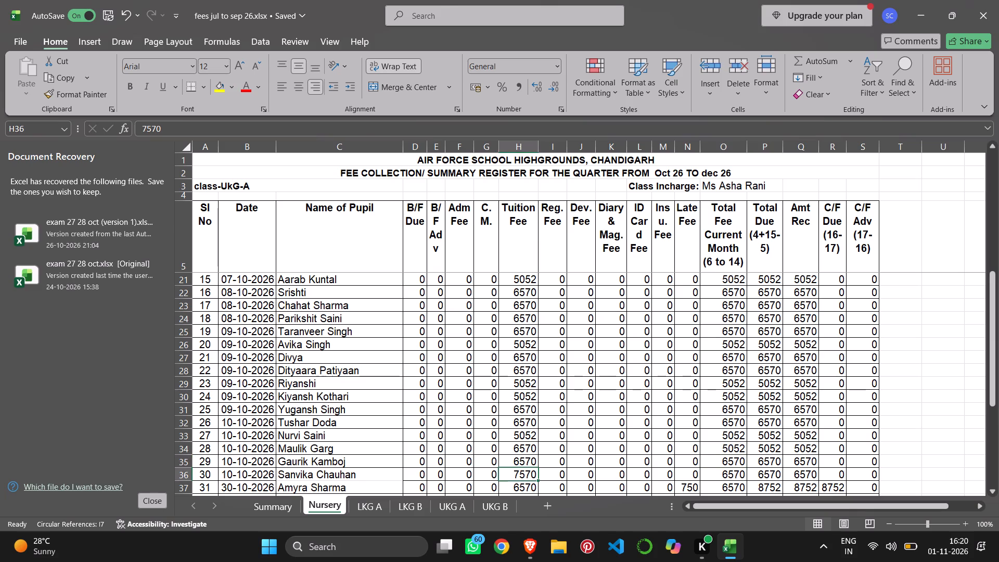
key("BackSpace")
type("6570")
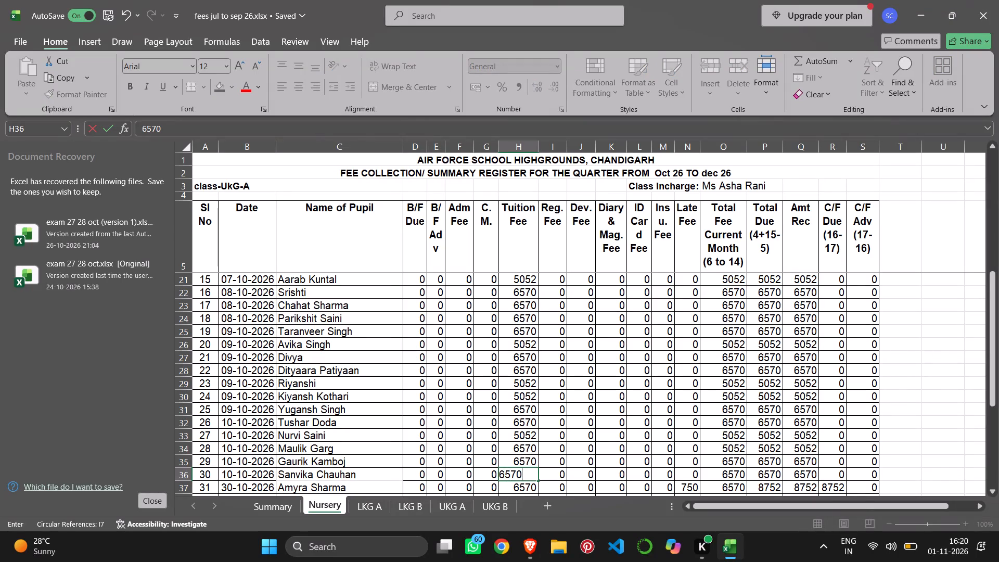
left_click(719, 479)
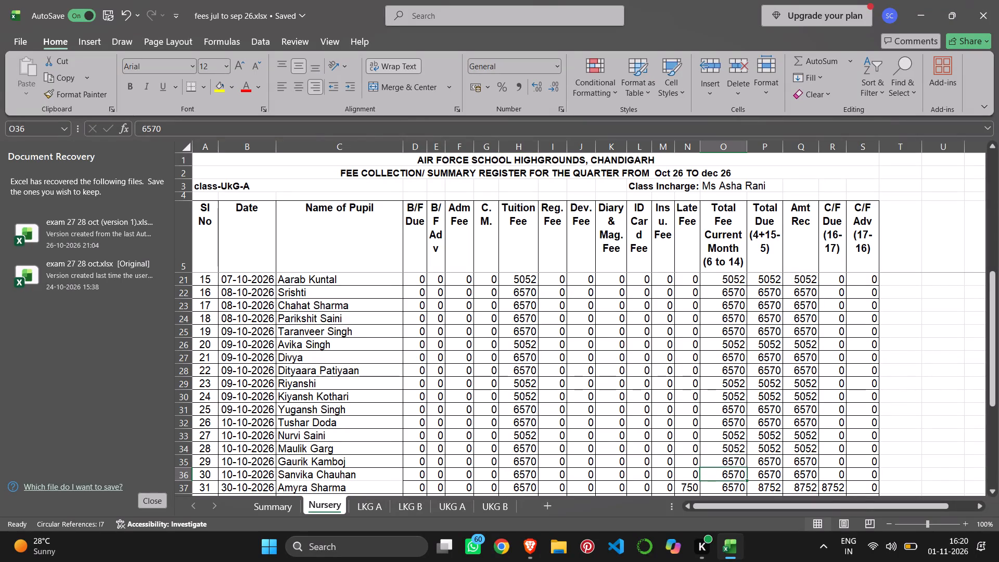
Check the register's Total row and the fee summary below it, and save the workbook.
scroll(806, 475, "down", 1)
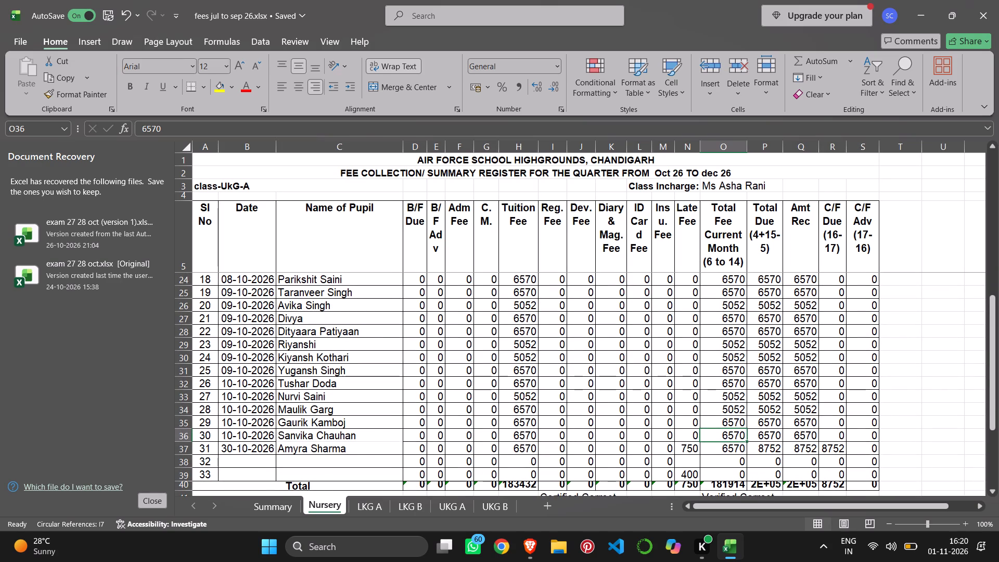
scroll(630, 497, "down", 1)
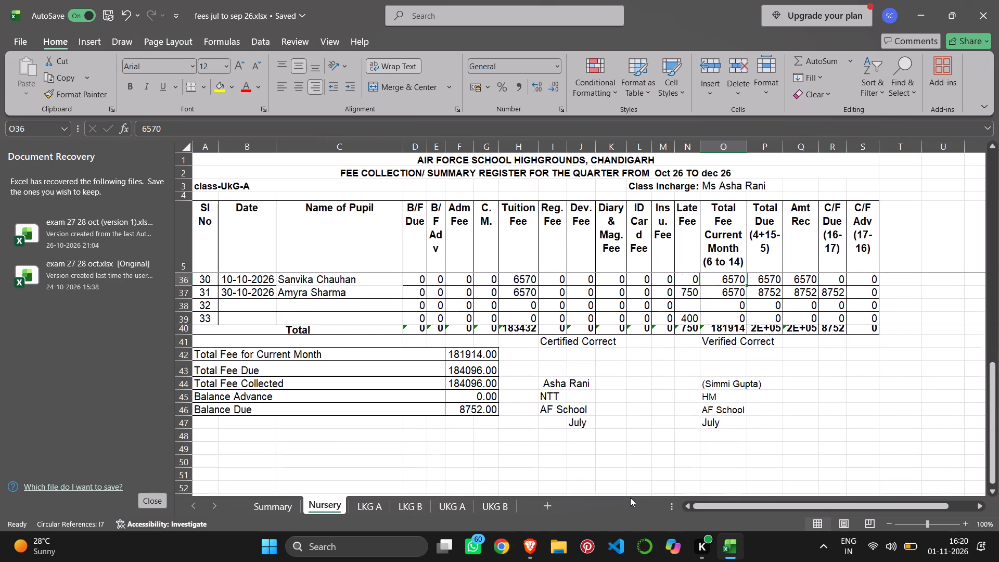
scroll(630, 497, "down", 1)
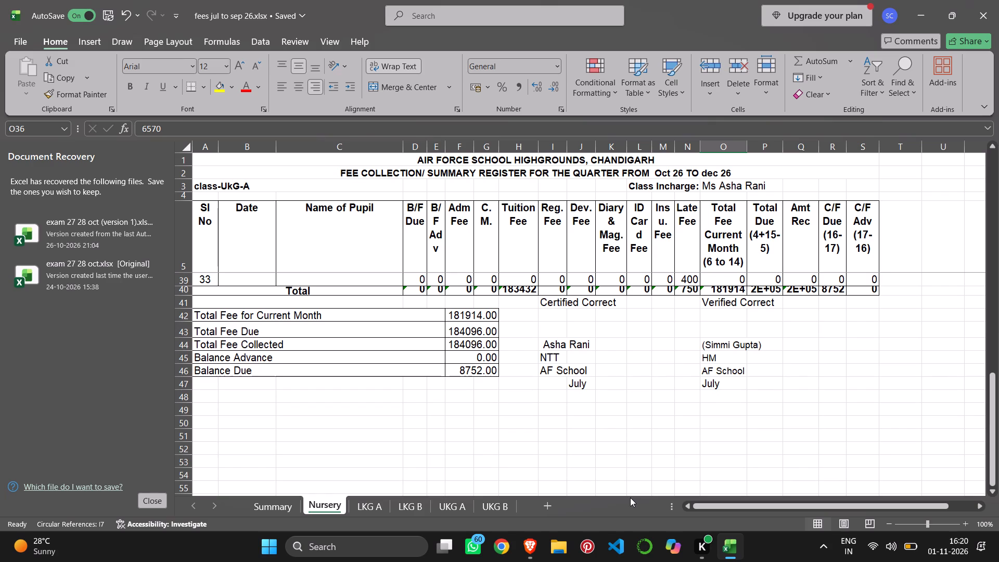
key("ctrl+s")
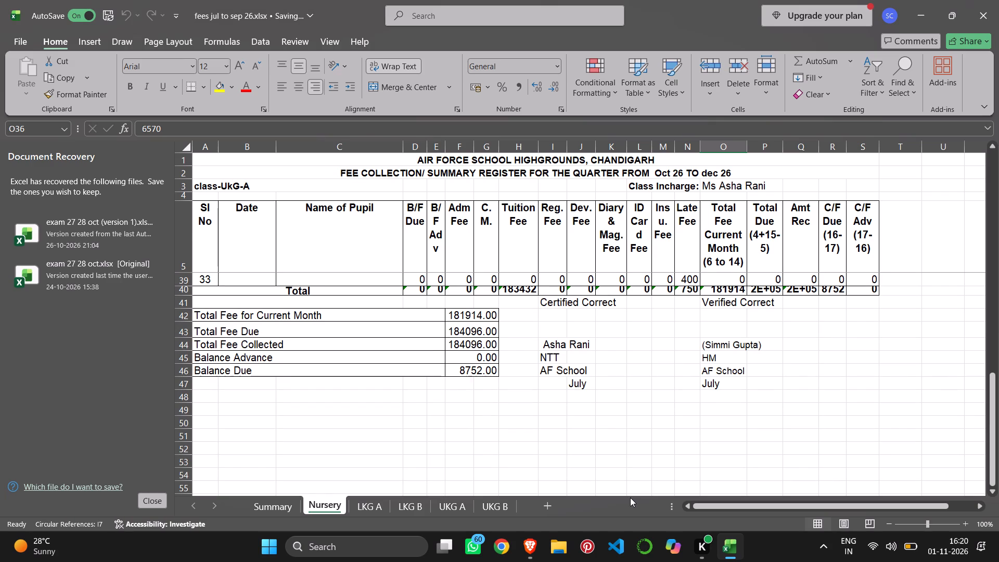
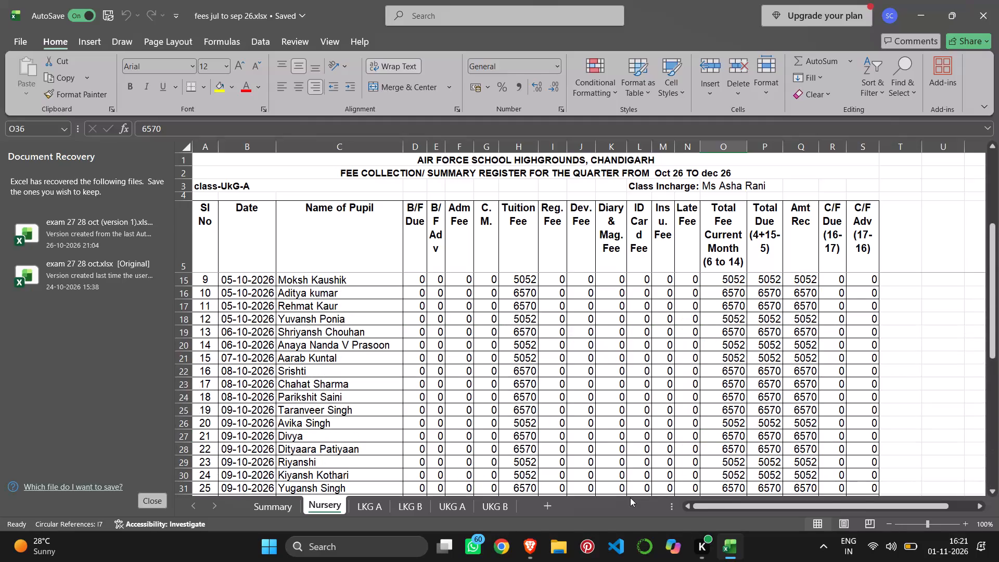
Set the Total Fee Current Month and Total Due to 7320 for the pupil at Sl No 31.
scroll(630, 497, "down", 2)
scroll(630, 497, "up", 2)
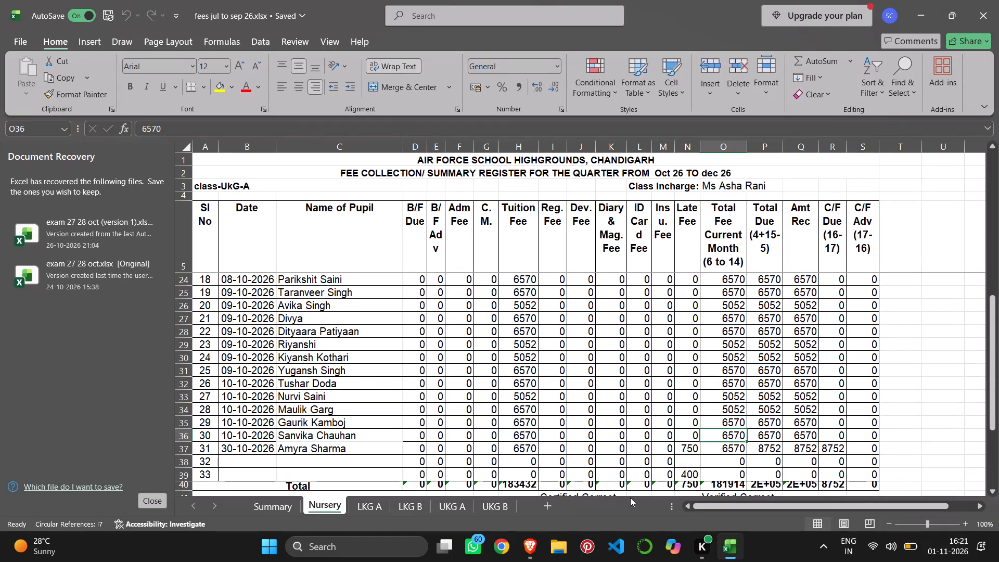
scroll(630, 497, "down", 1)
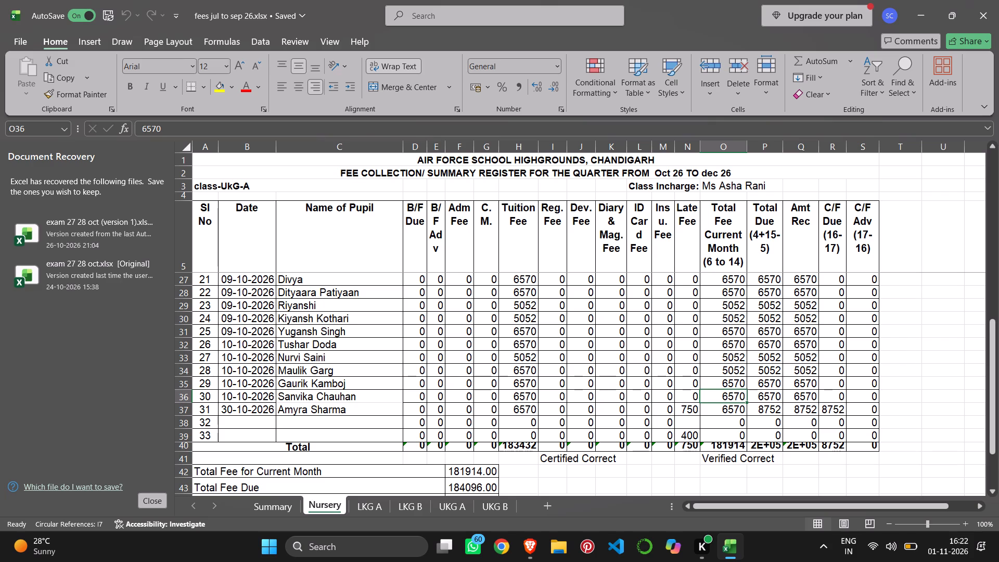
left_click(732, 413)
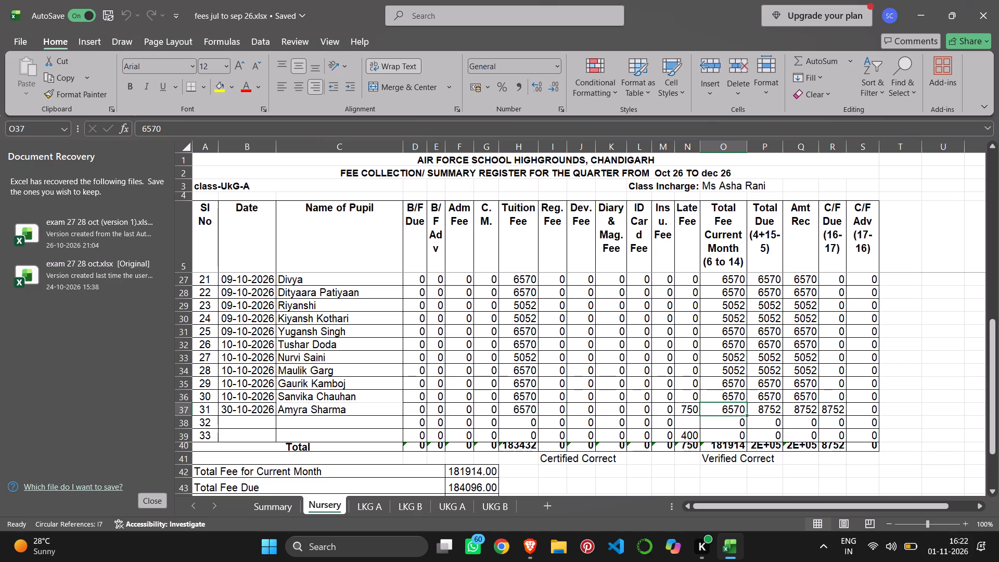
key("BackSpace")
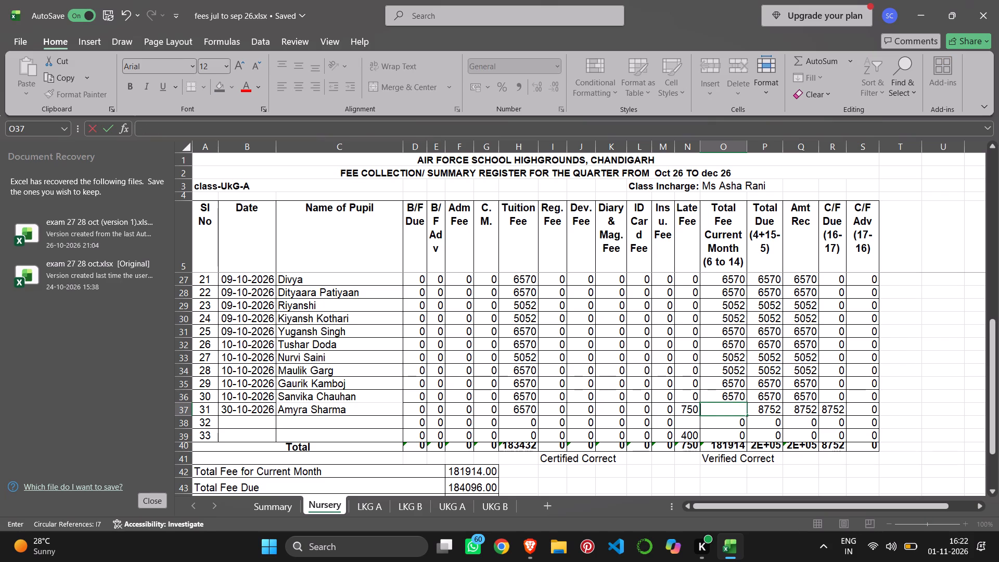
key("7")
type("320")
left_click(771, 408)
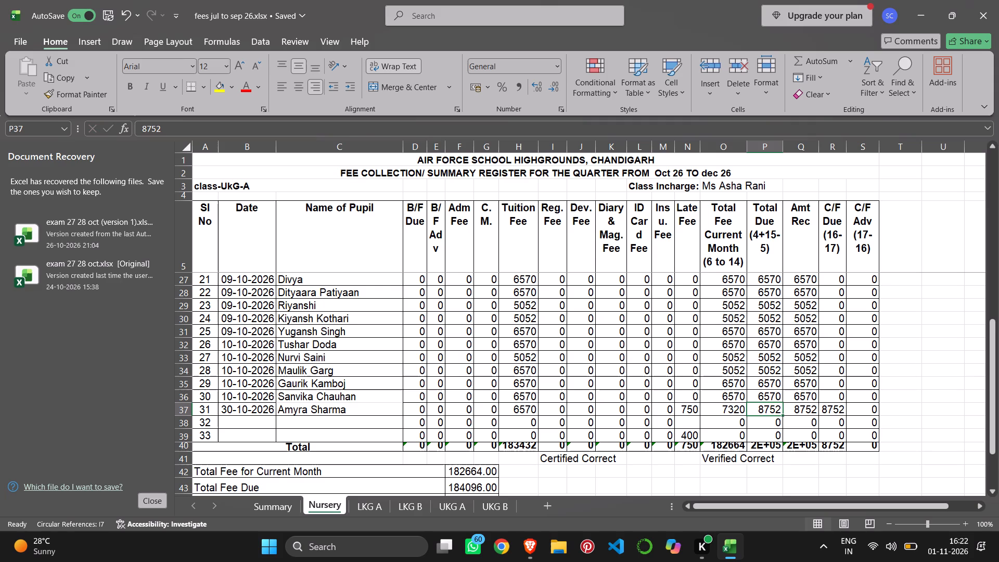
left_click(771, 408)
key("BackSpace")
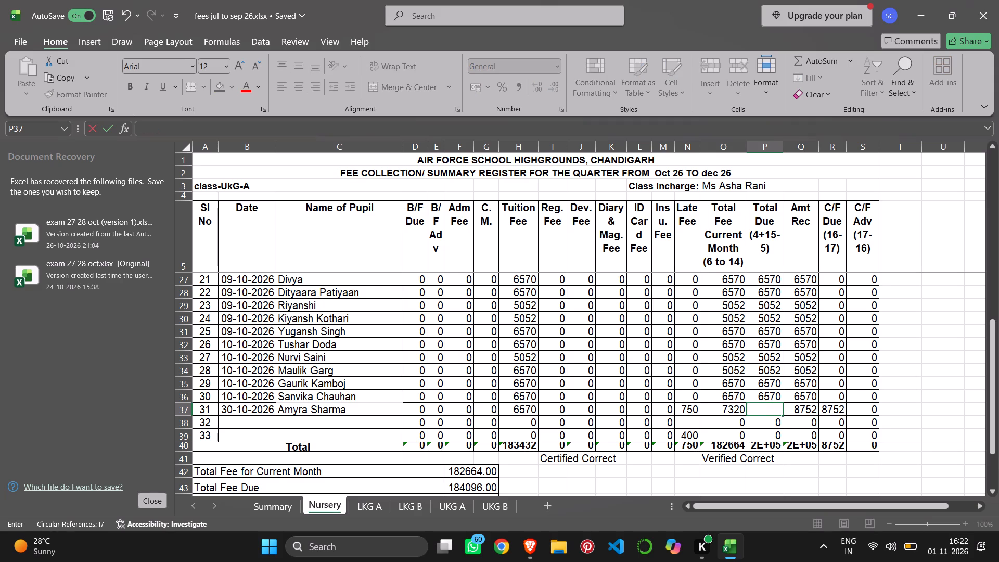
key("7")
key("3")
type("20")
Set the Amt Rec to 7320 and the C/F Due to 0 for the pupil at Sl No 31.
left_click(809, 413)
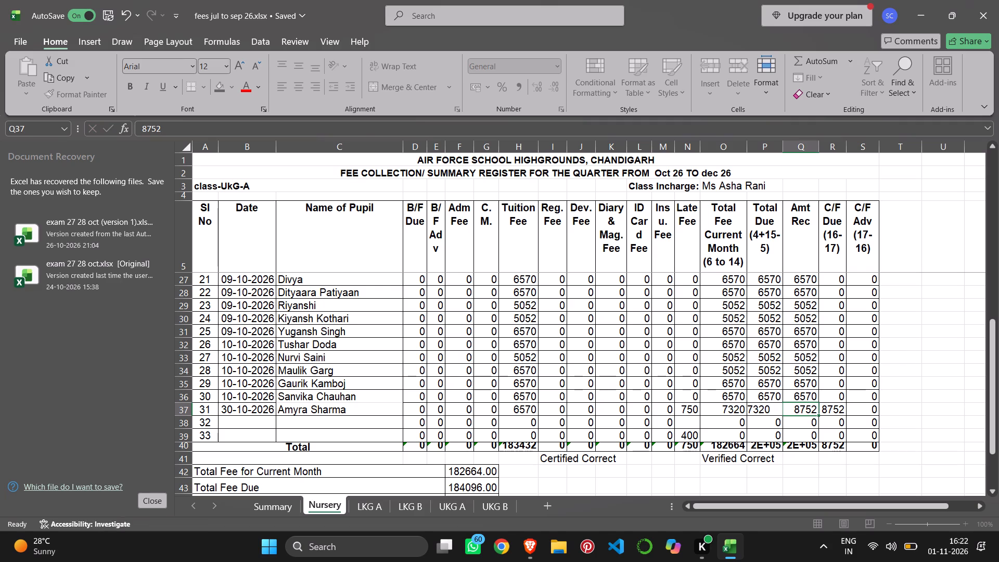
left_click(809, 413)
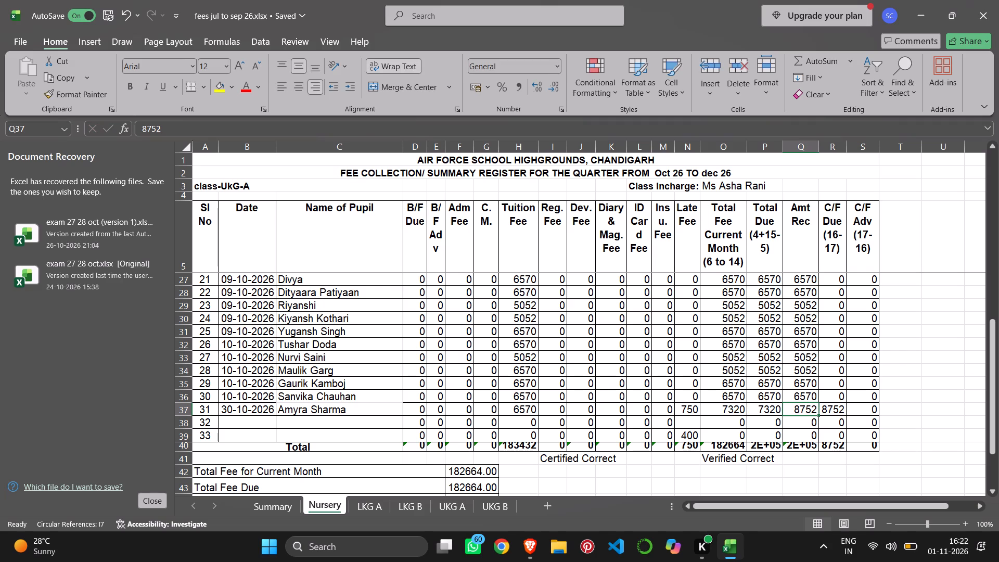
key("BackSpace")
key("7")
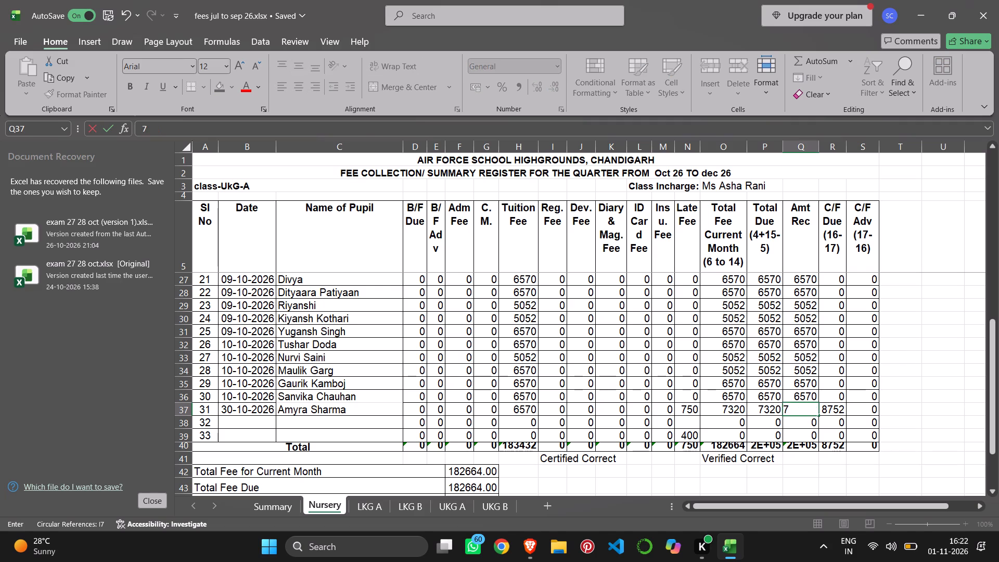
key("3")
type("20")
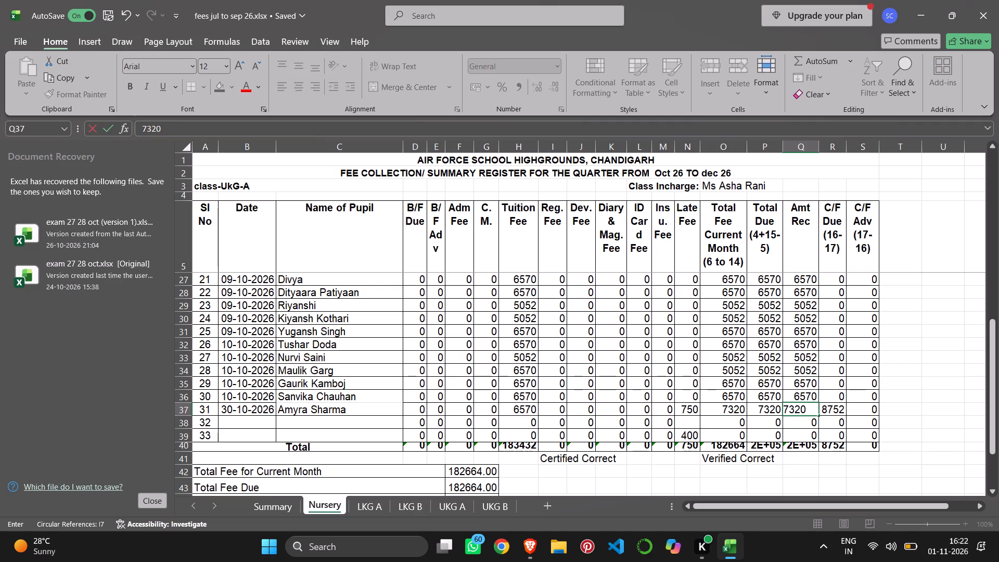
left_click(828, 407)
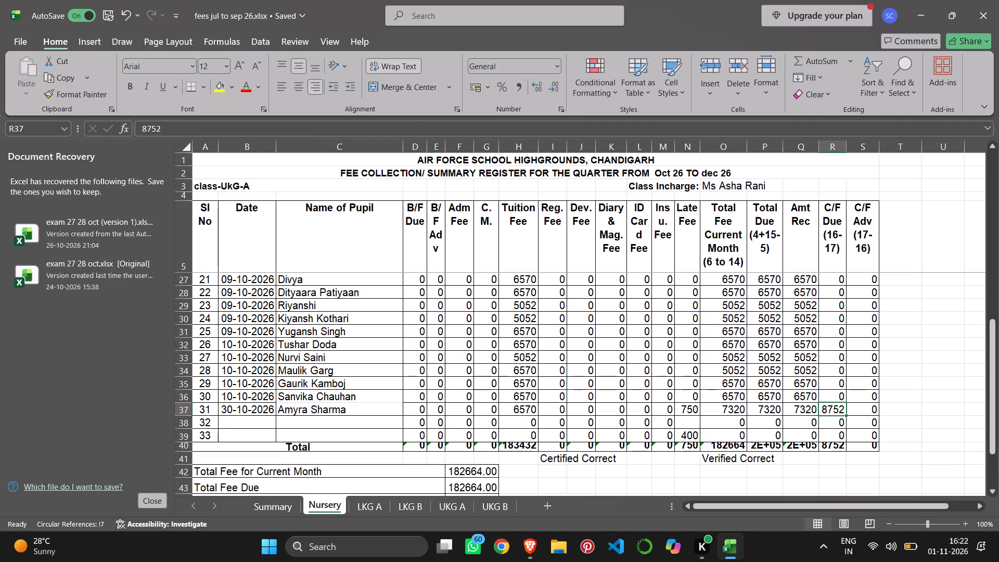
key("BackSpace")
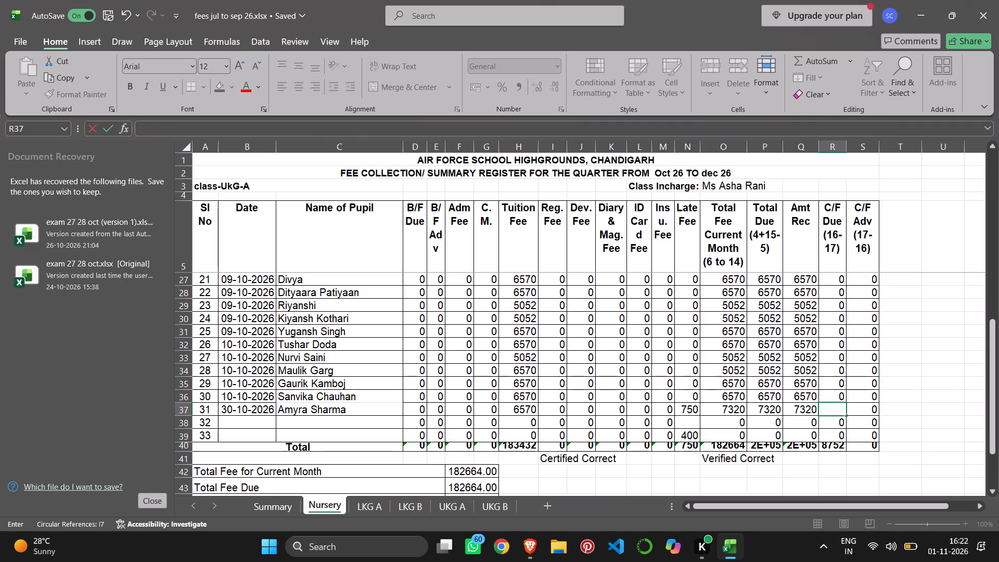
key("0")
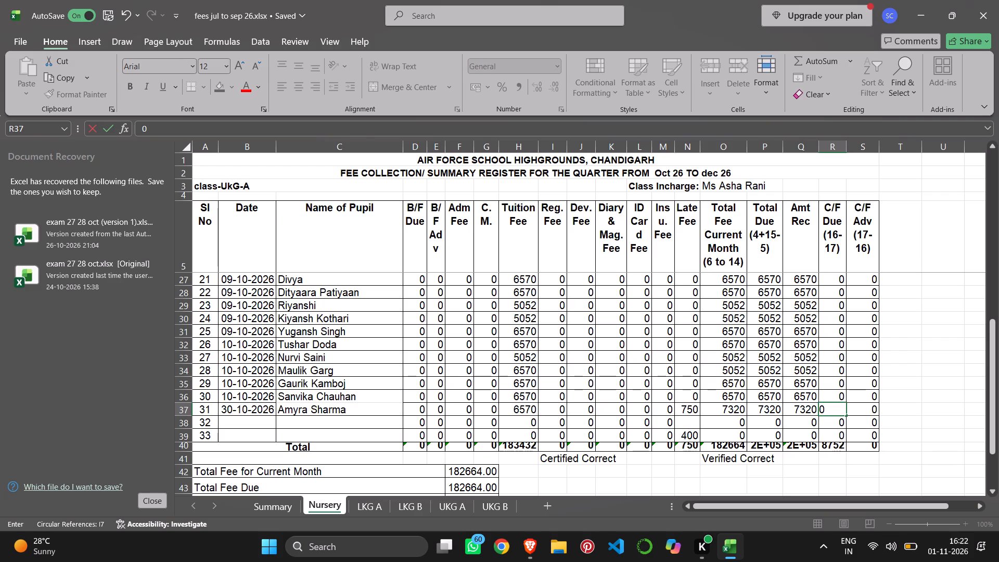
Set the Late Fee to 0 in the empty pupil row at Sl No 33.
left_click(687, 438)
key("BackSpace")
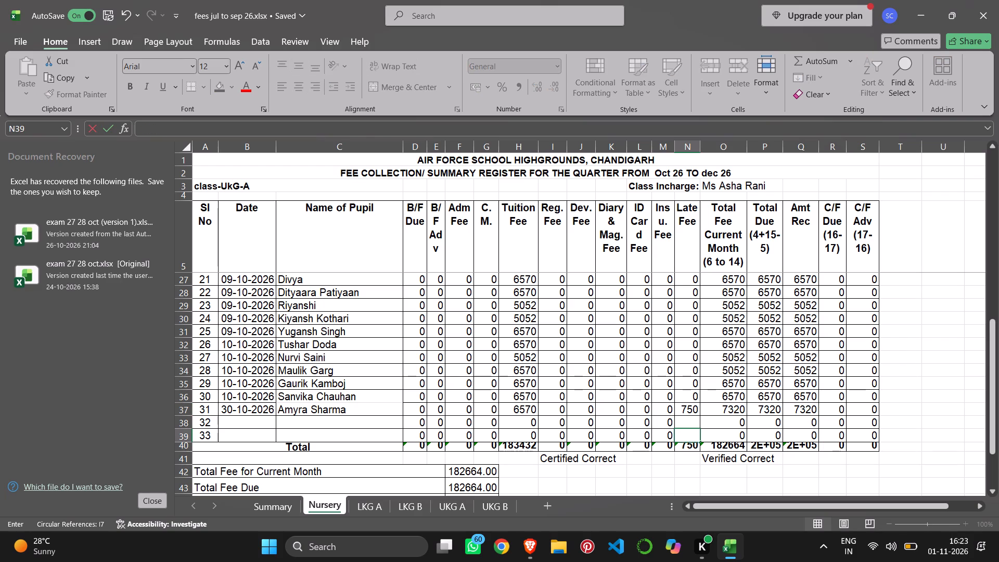
key("0")
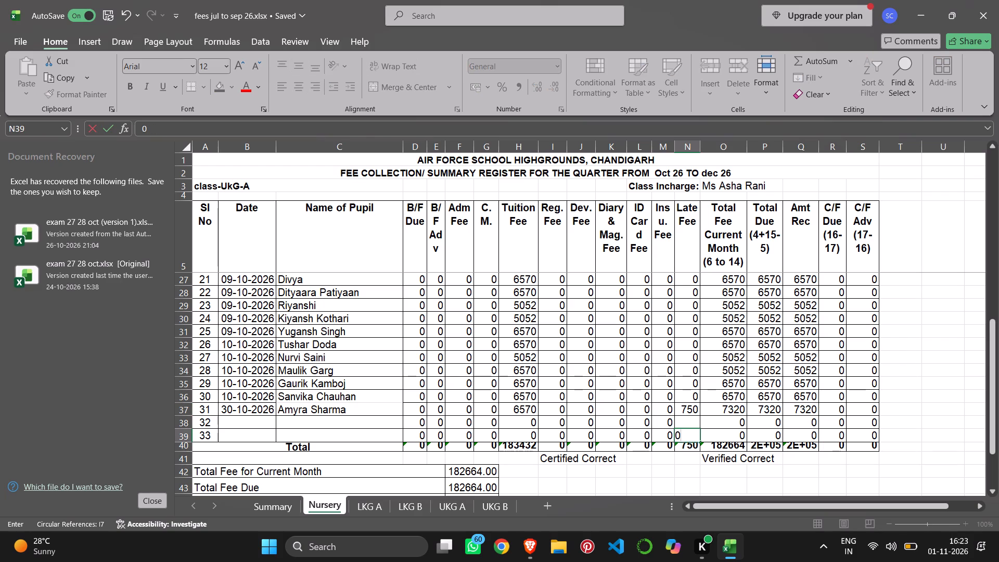
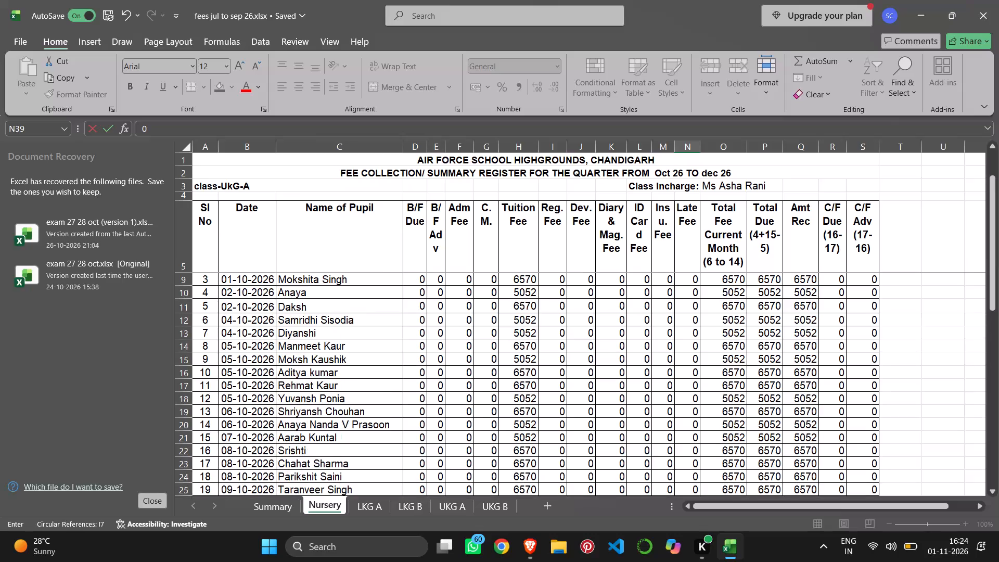
Review the Nursery register's tuition, late fee, total, due, received and carry-forward columns from the first pupil down to the Total row.
scroll(687, 438, "up", 2)
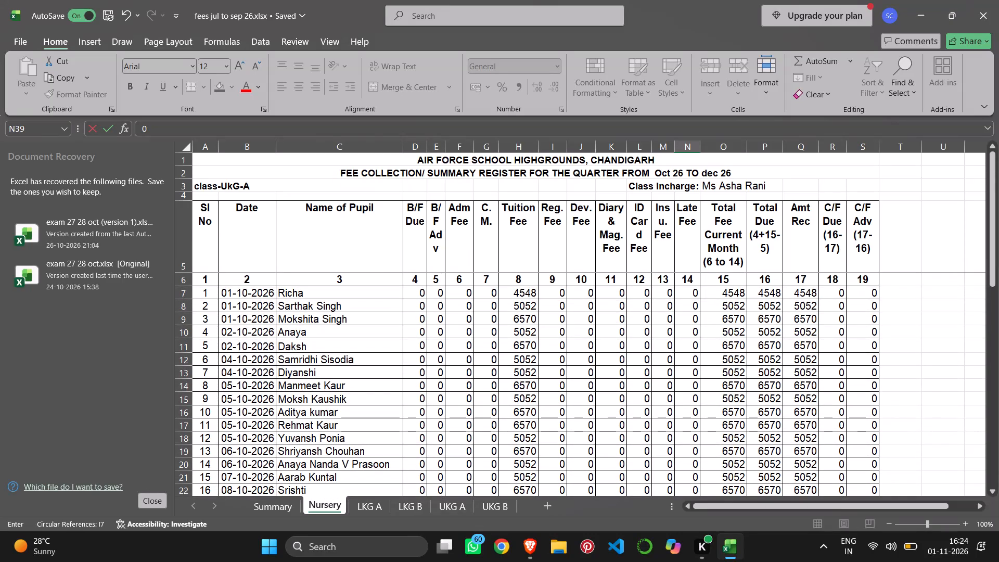
scroll(687, 438, "down", 2)
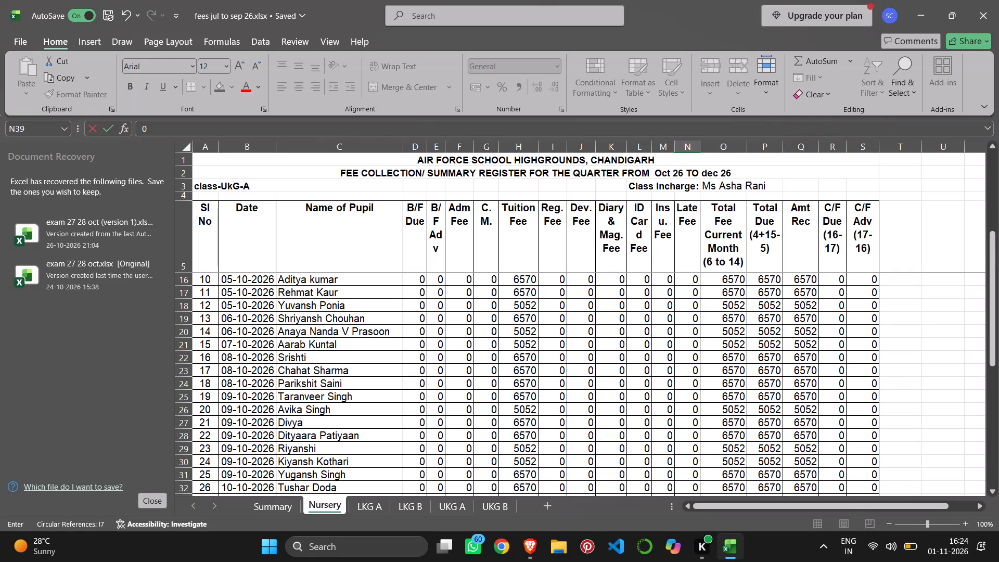
left_click(687, 438)
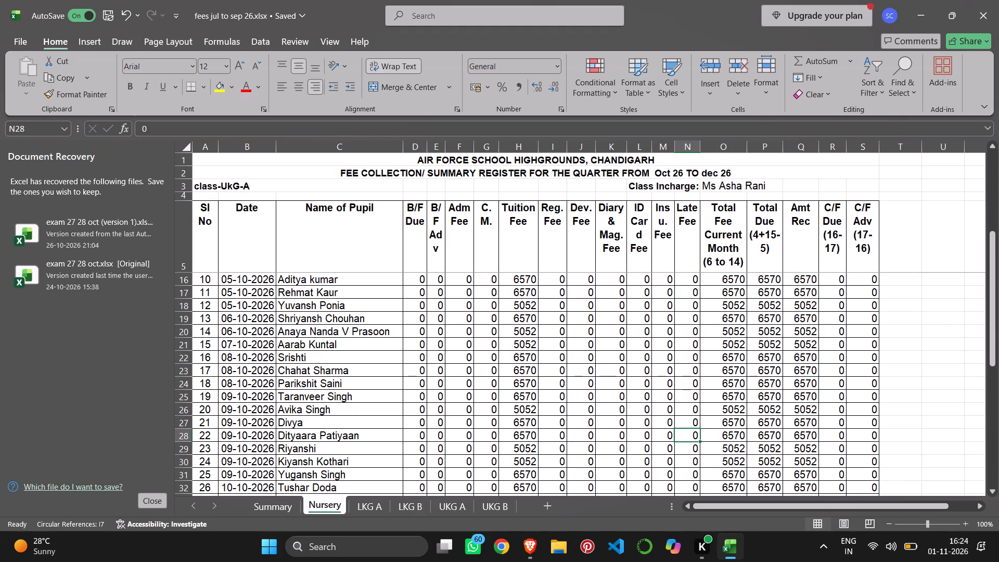
scroll(687, 438, "up", 2)
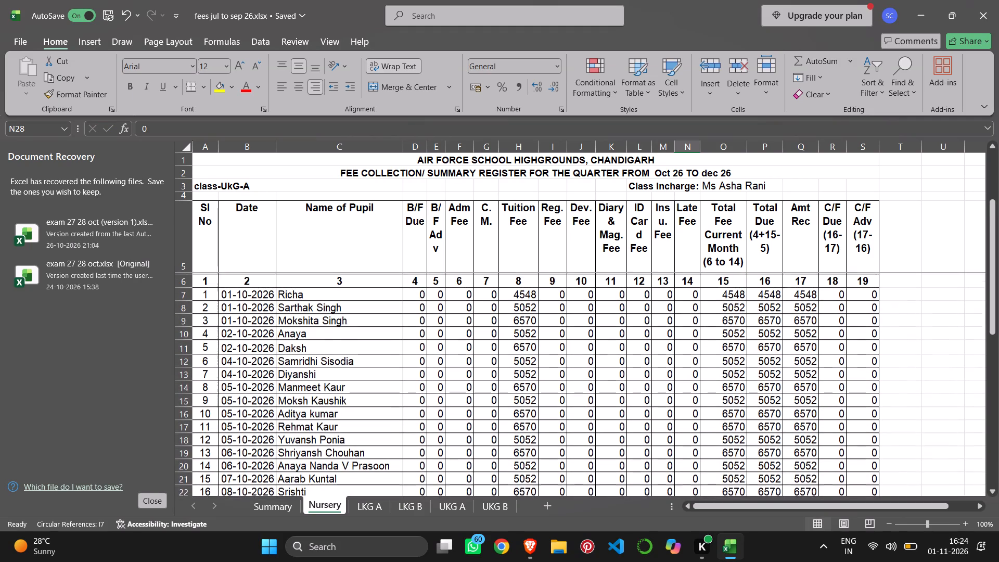
scroll(687, 438, "up", 1)
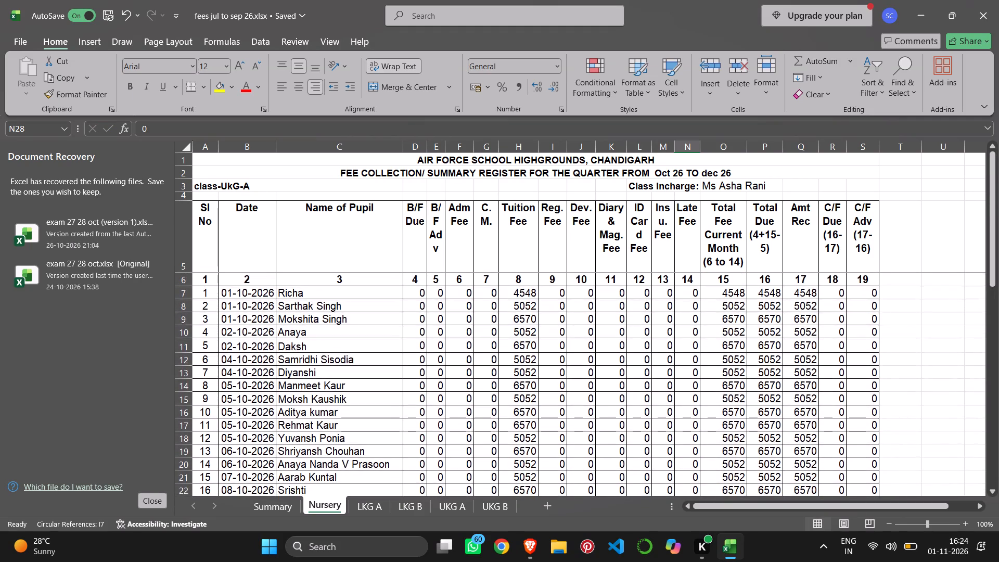
scroll(687, 438, "down", 1)
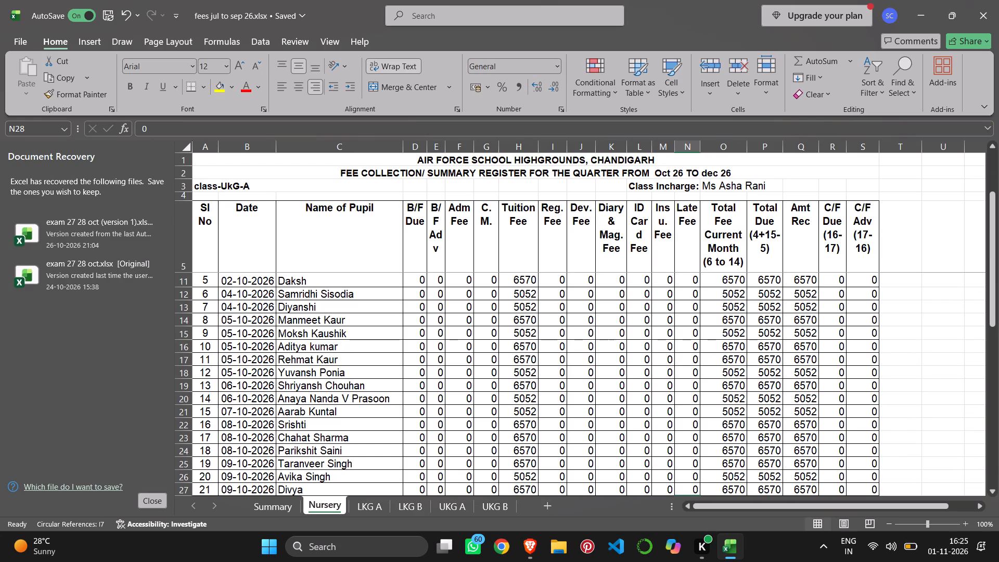
scroll(687, 438, "down", 1)
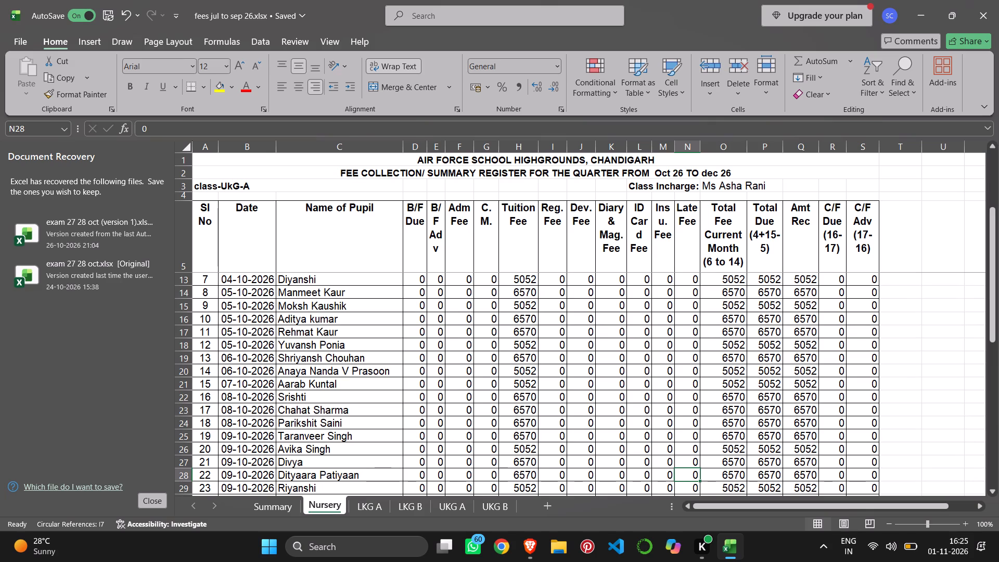
scroll(687, 438, "down", 3)
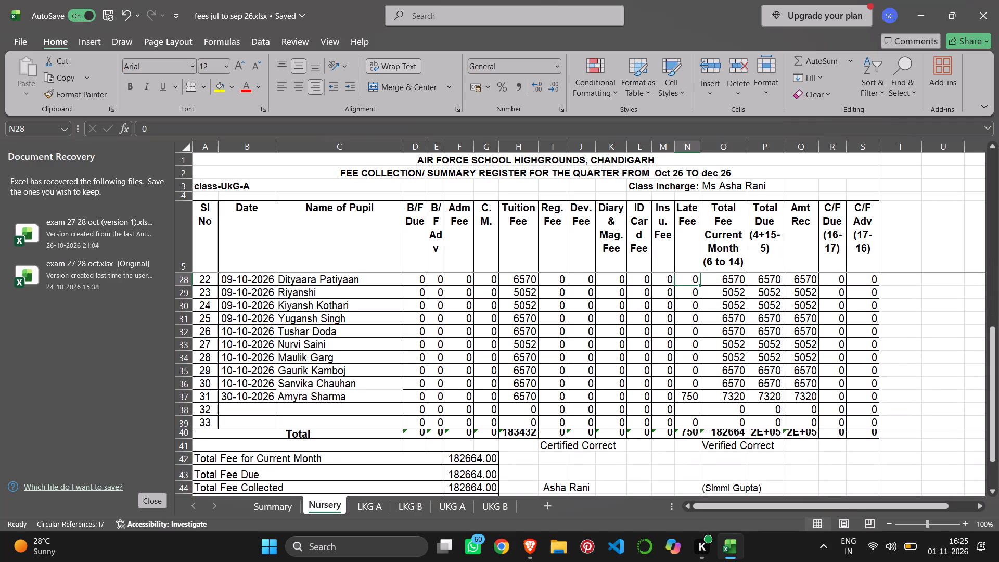
scroll(687, 438, "up", 6)
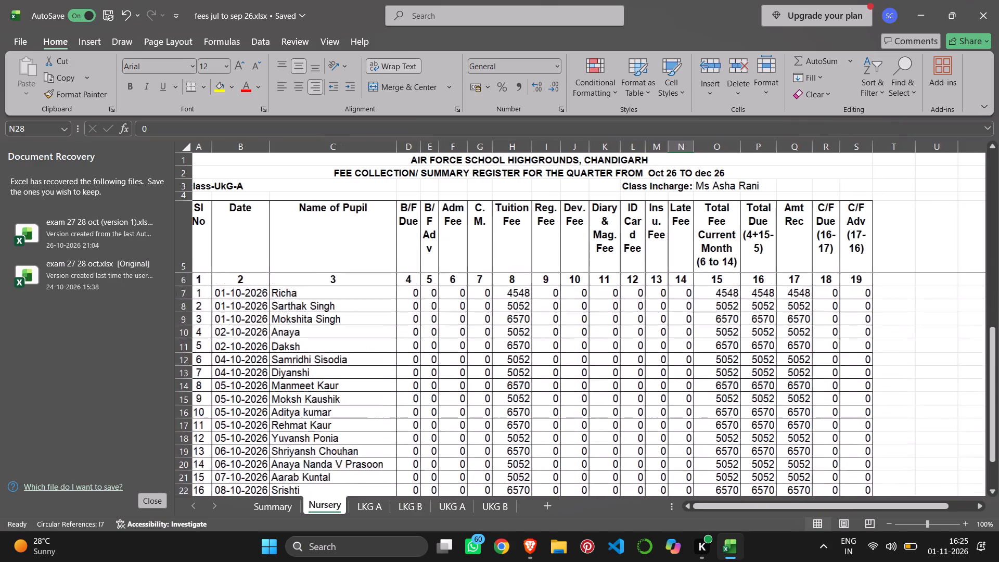
scroll(687, 438, "up", 1)
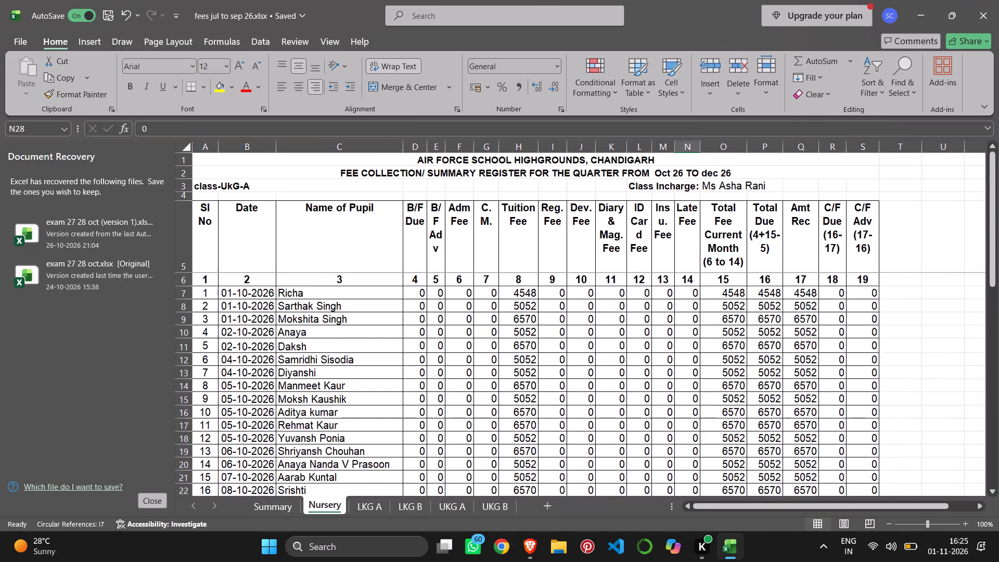
Save the fees jul to sep 26.xlsx workbook.
key("ctrl+s")
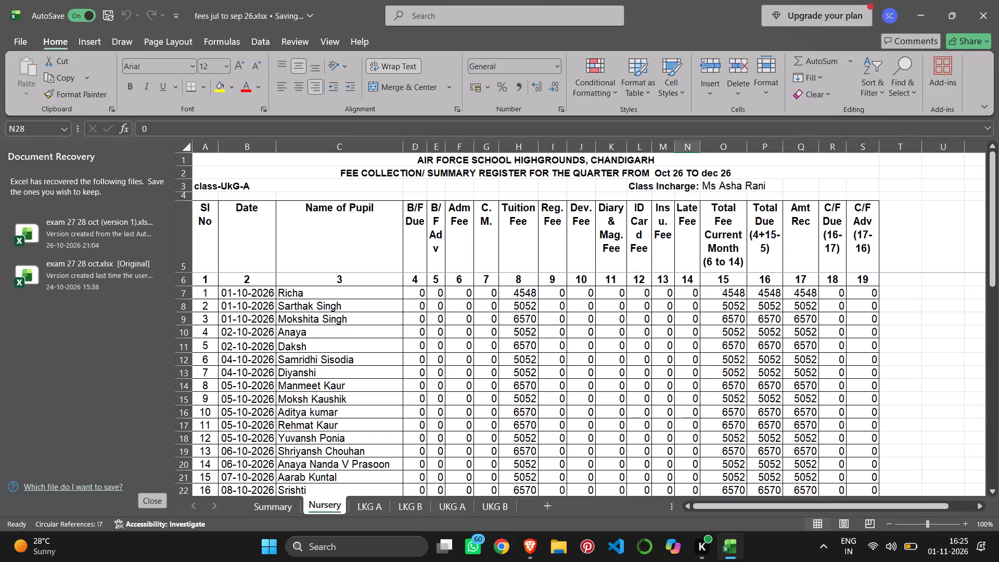
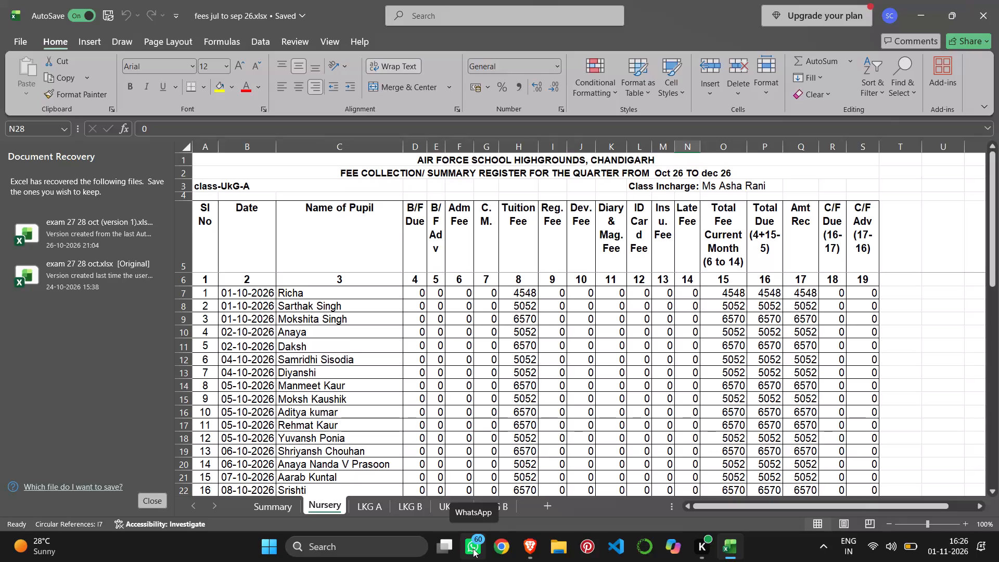
Review the Nursery register's fee columns from the first pupil down to the Total row.
scroll(473, 548, "up", 3)
scroll(594, 467, "up", 1)
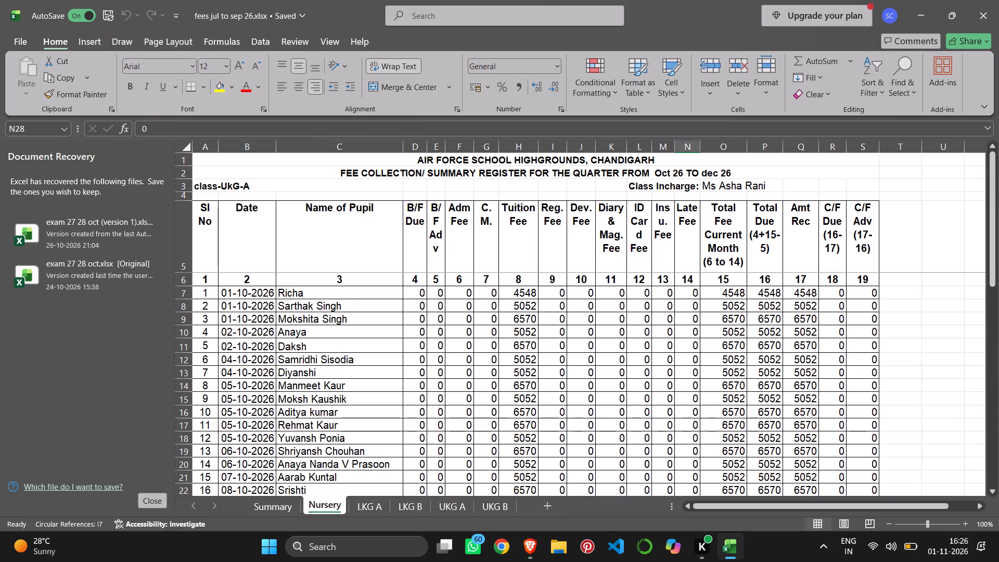
scroll(594, 467, "down", 1)
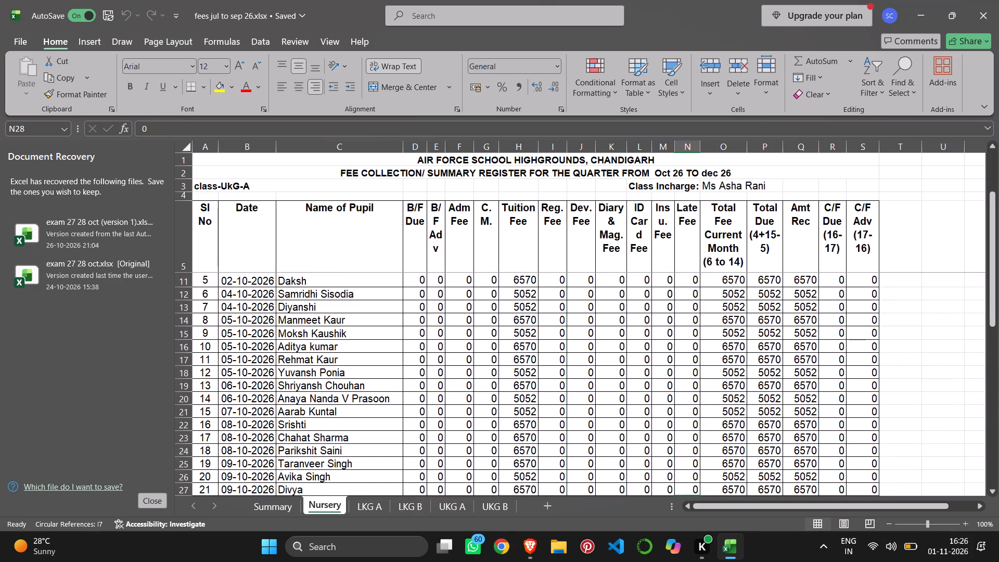
scroll(594, 467, "down", 1)
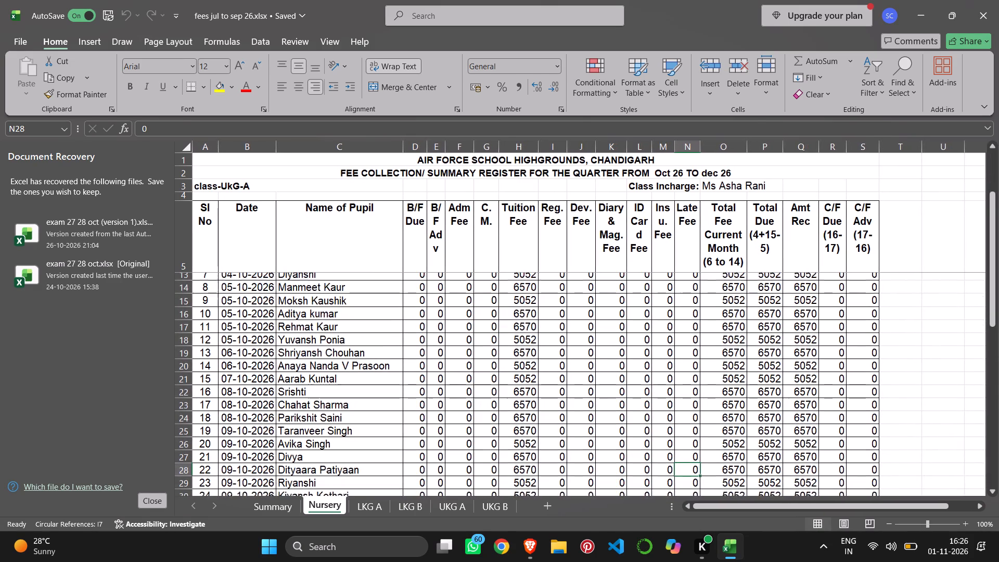
scroll(594, 467, "down", 1)
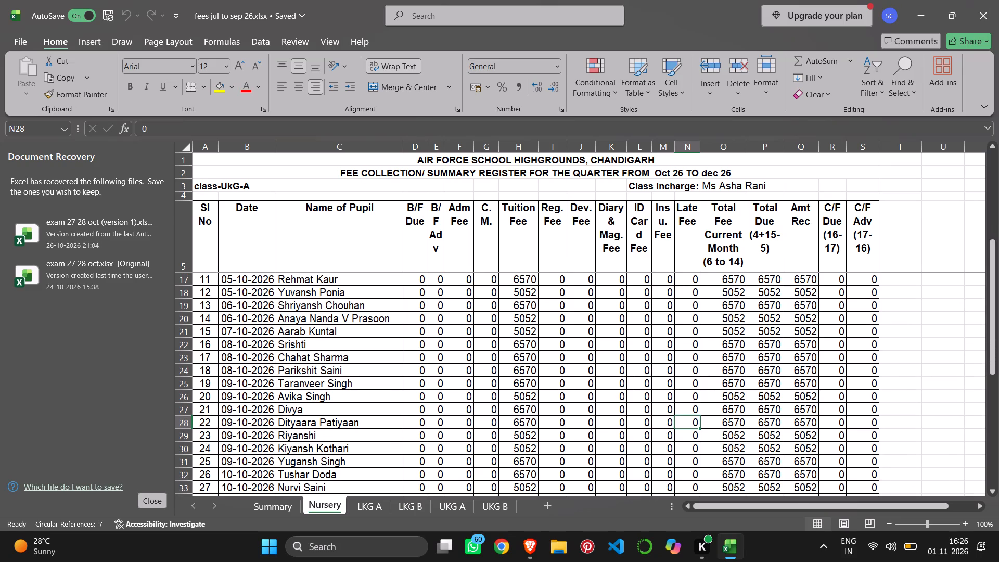
scroll(594, 467, "down", 2)
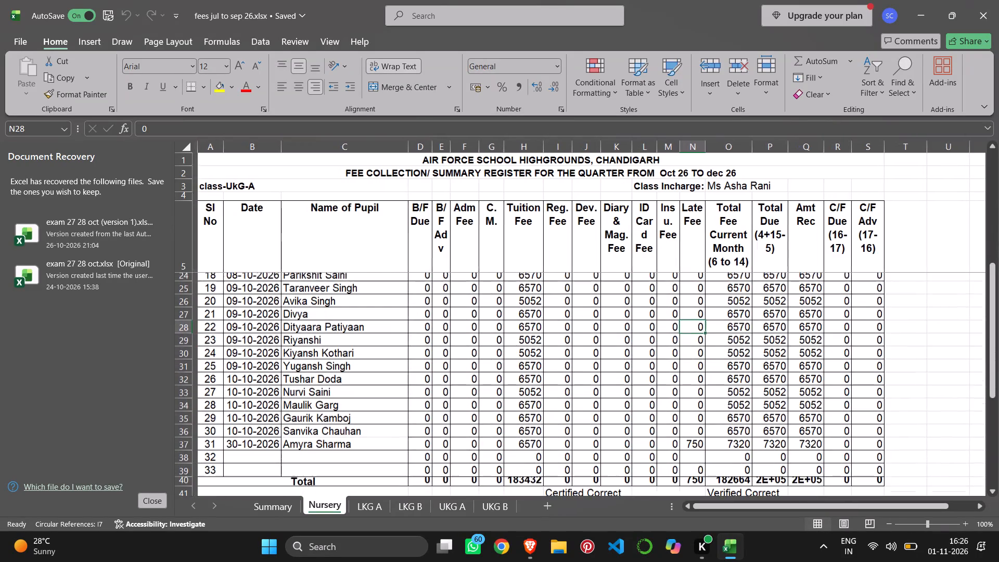
scroll(594, 467, "down", 1)
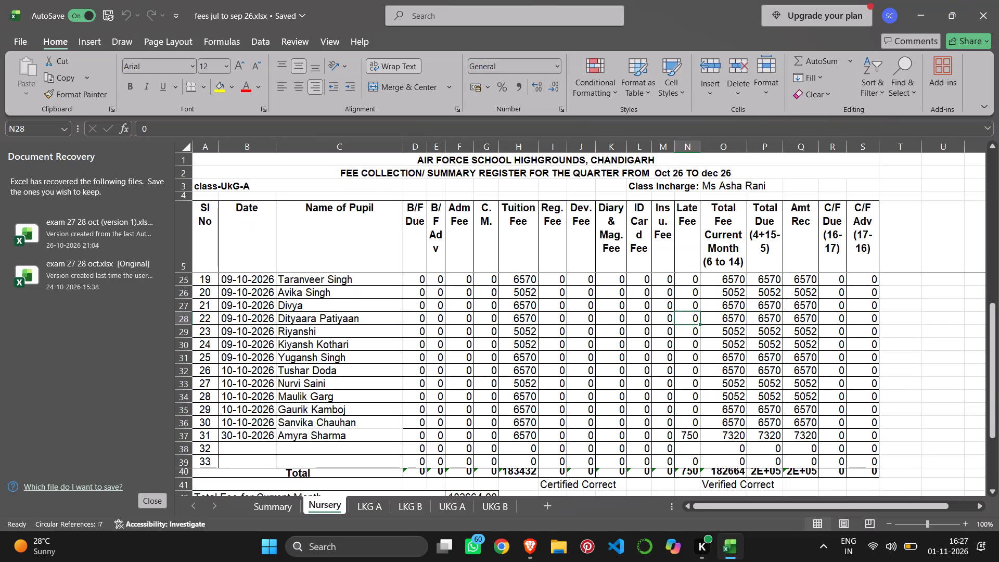
Save the fees jul to sep 26.xlsx workbook.
key("ctrl+s")
Rename the workbook file as fees oct to dec.
scroll(370, 204, "up", 1)
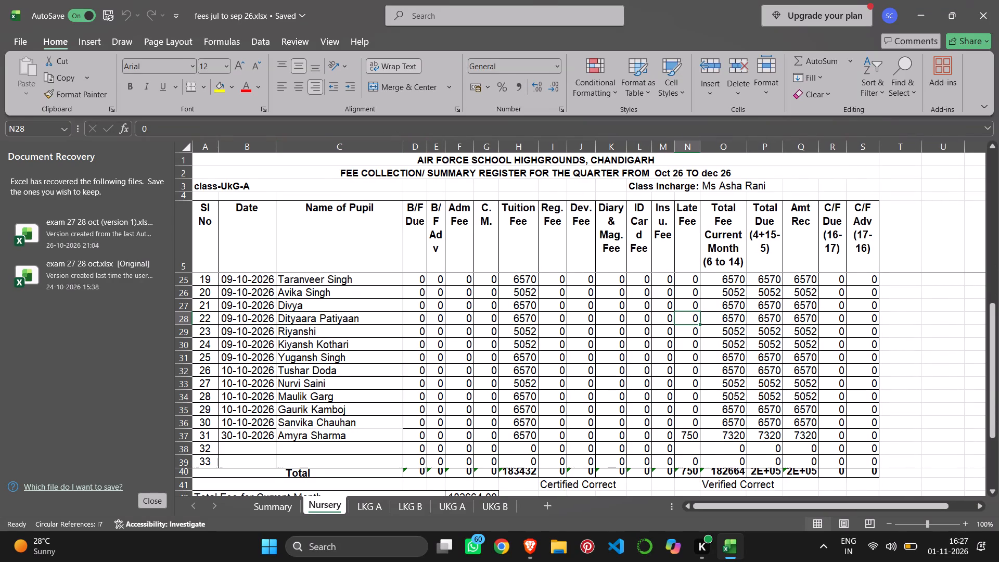
left_click(257, 6)
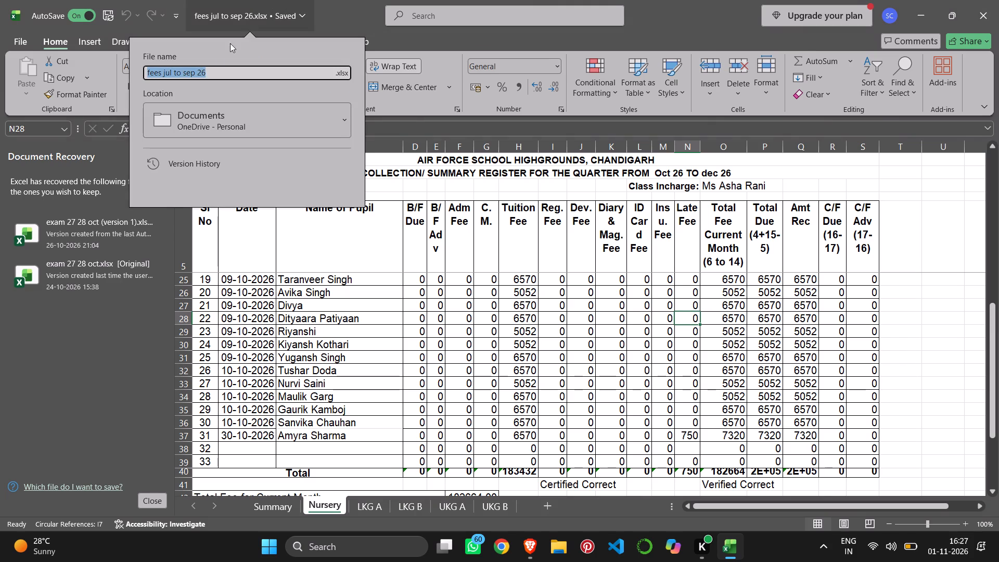
left_click(220, 73)
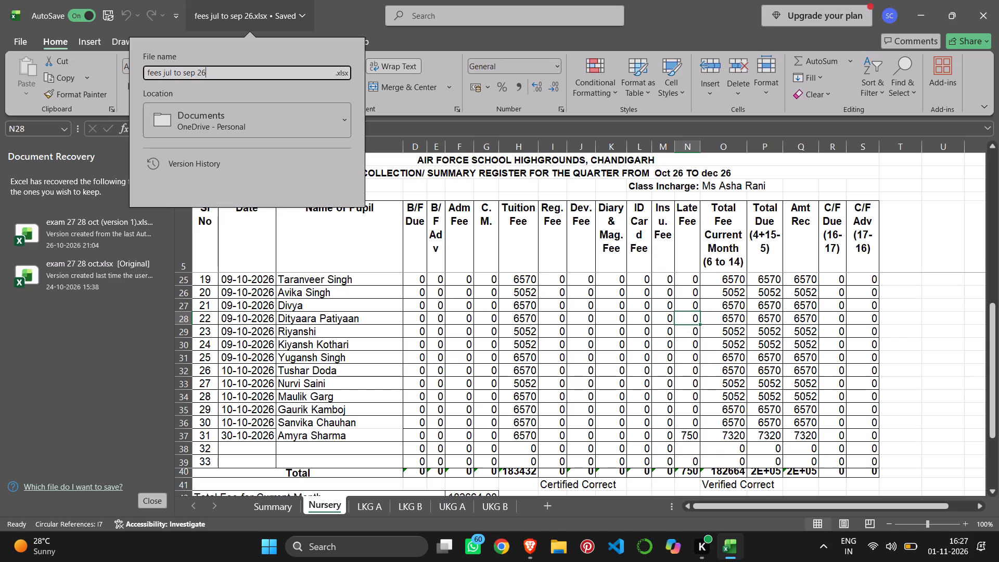
left_click_drag(209, 68, 161, 70)
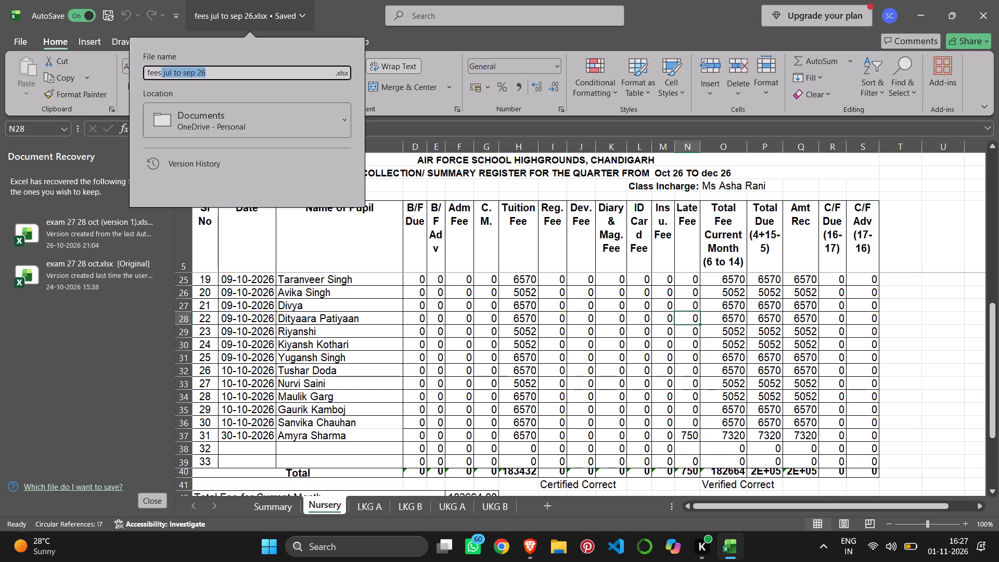
key("o")
key("BackSpace")
key("BackSpace")
type("s oc")
key("space")
key("BackSpace")
type("t to dec")
Open the recovered version and the original of the exam 27 28 oct workbook.
left_click(150, 231)
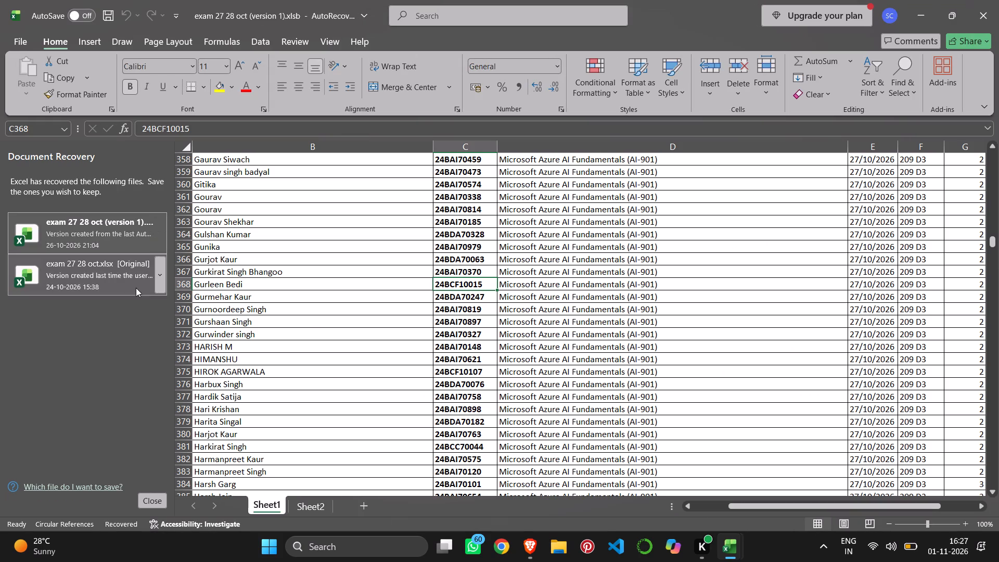
left_click(136, 288)
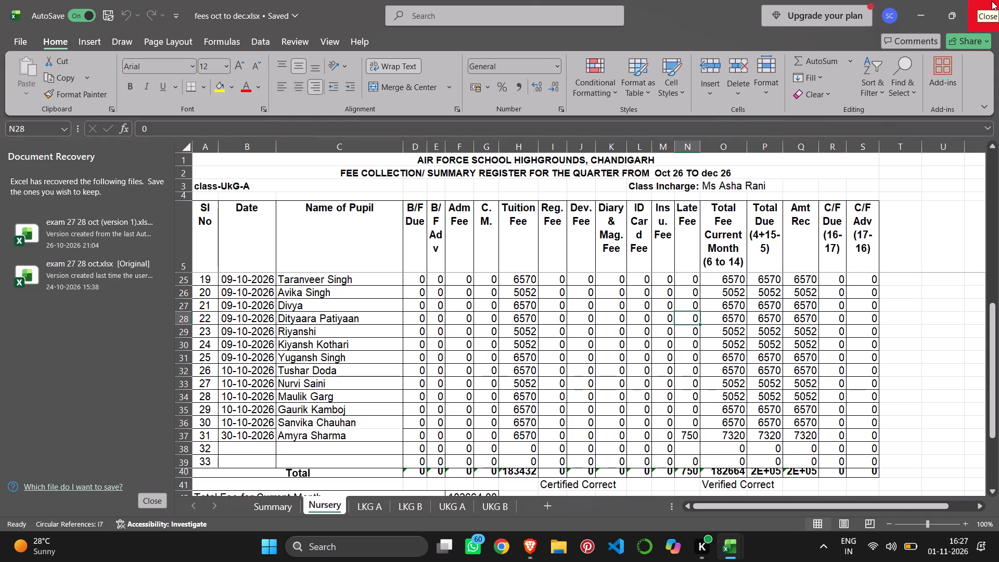
Close the fees oct to dec.xlsx workbook.
left_click(992, 1)
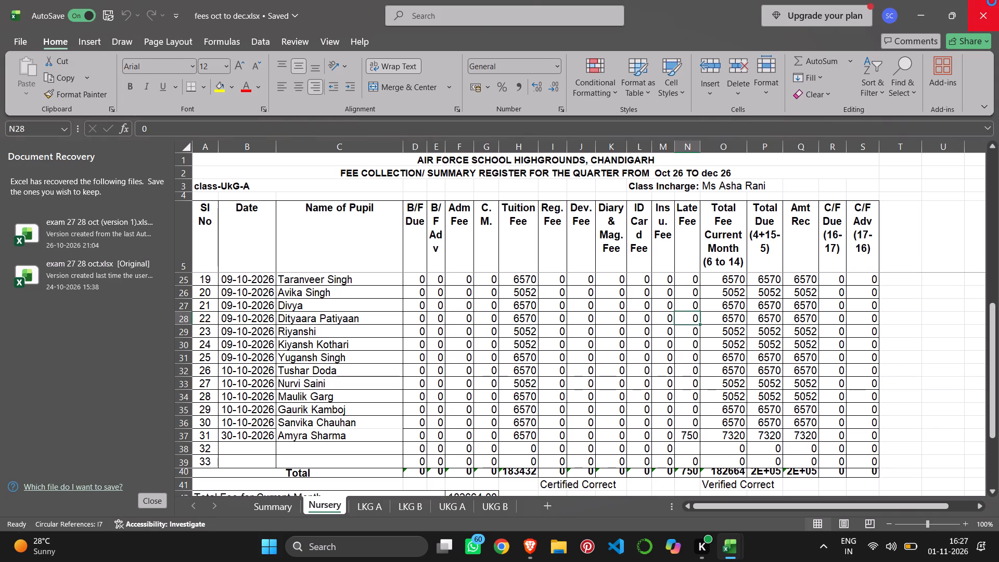
Switch to WhatsApp.
left_click(472, 556)
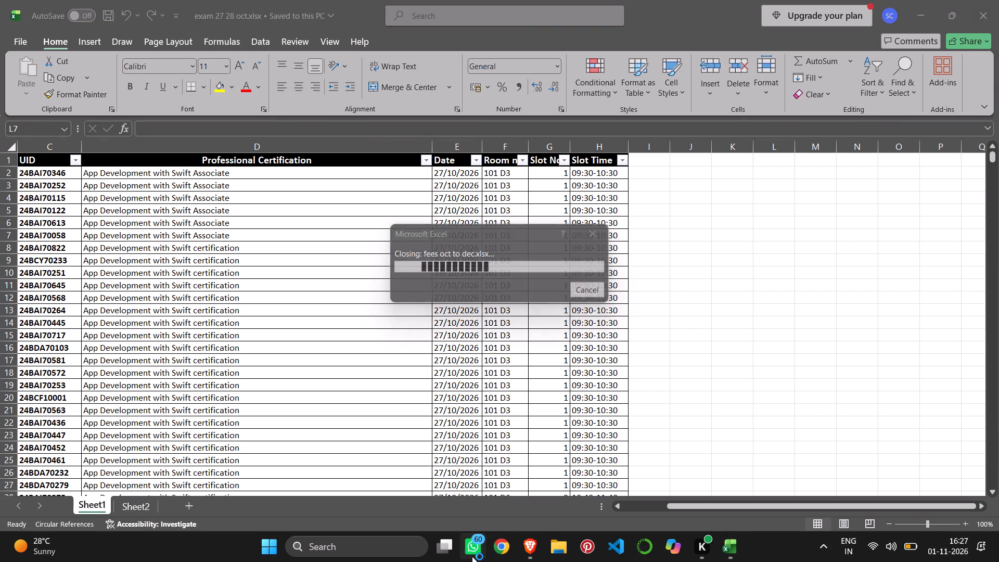
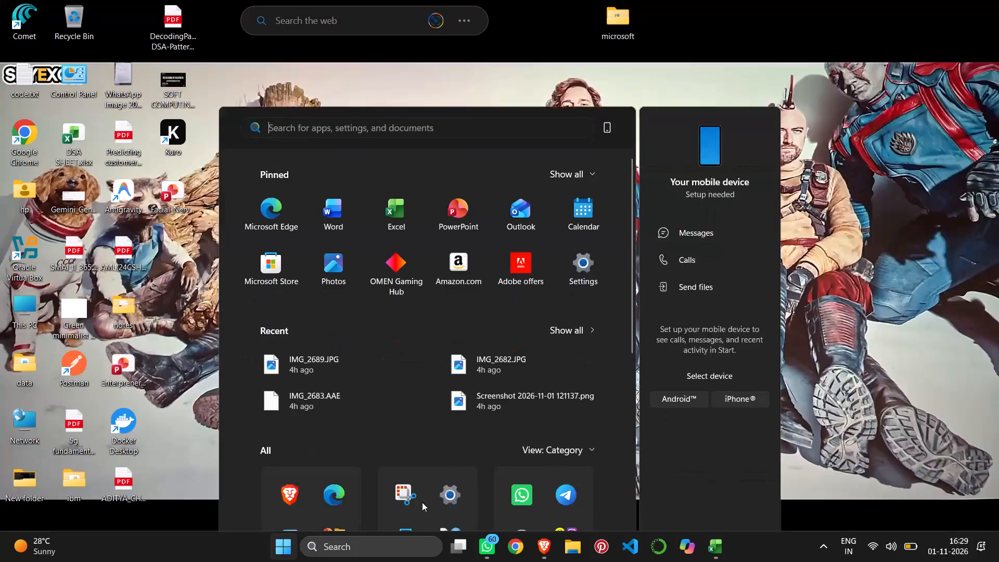
Open the computer's power options.
left_click(593, 495)
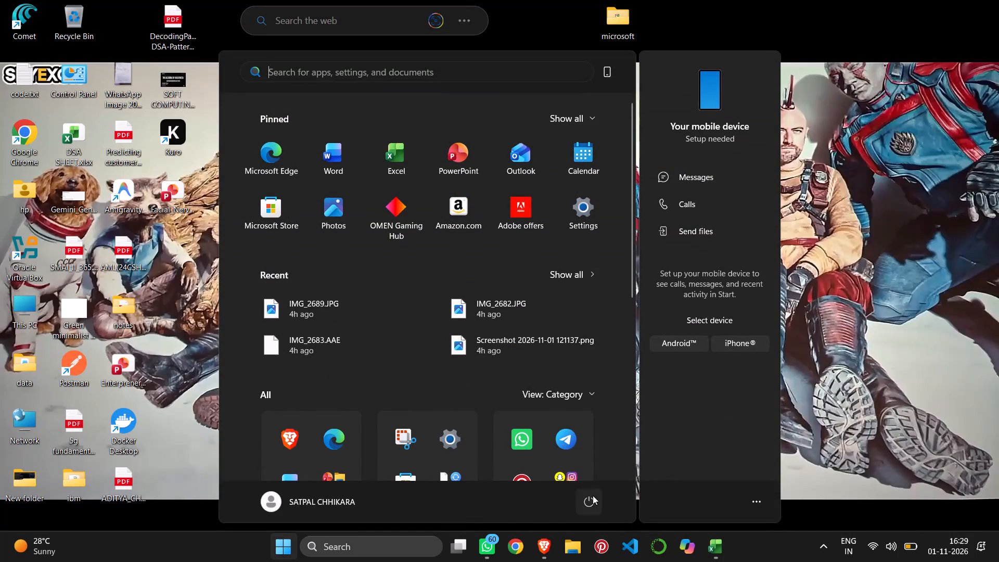